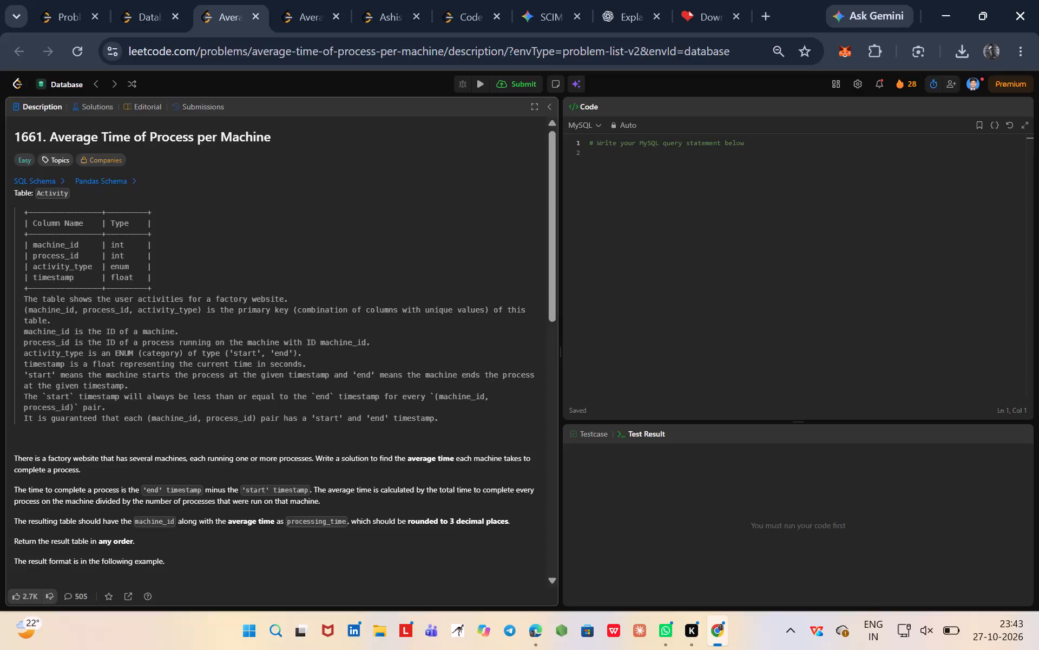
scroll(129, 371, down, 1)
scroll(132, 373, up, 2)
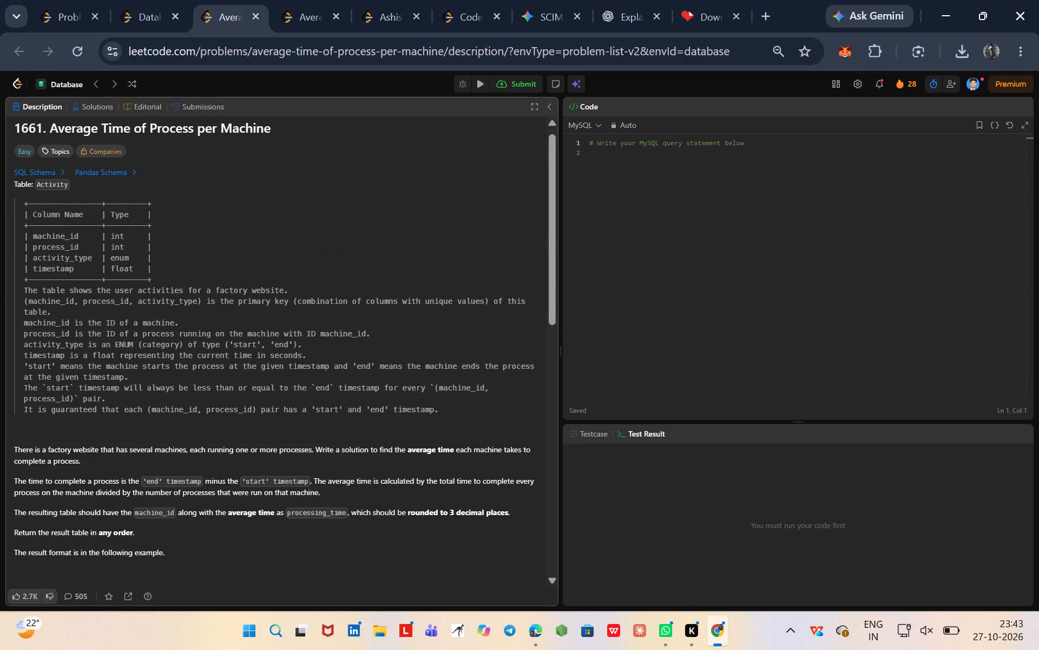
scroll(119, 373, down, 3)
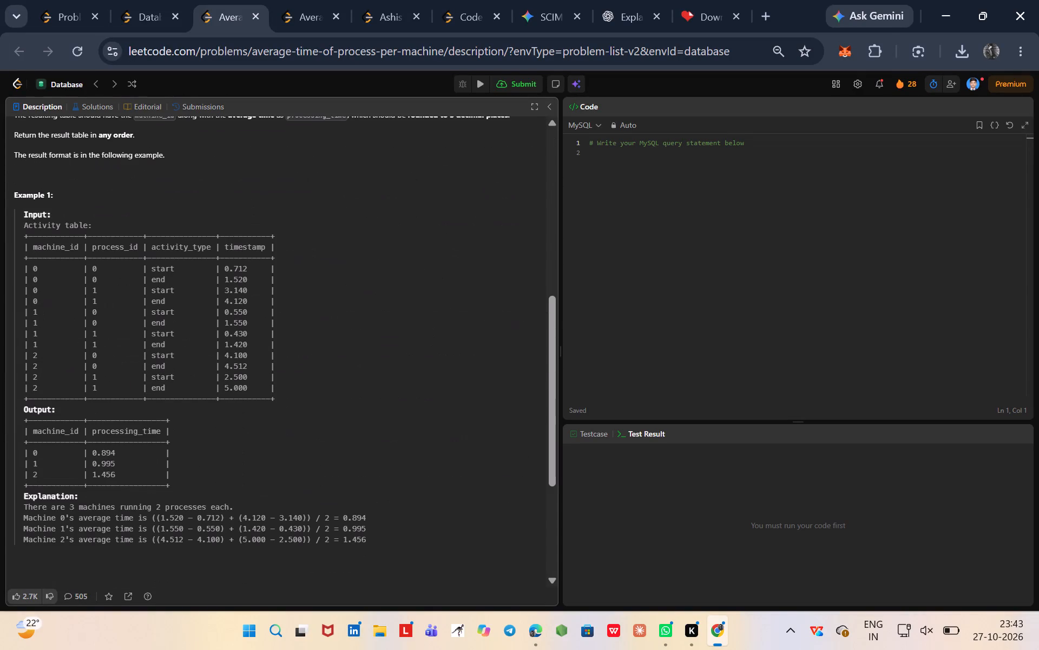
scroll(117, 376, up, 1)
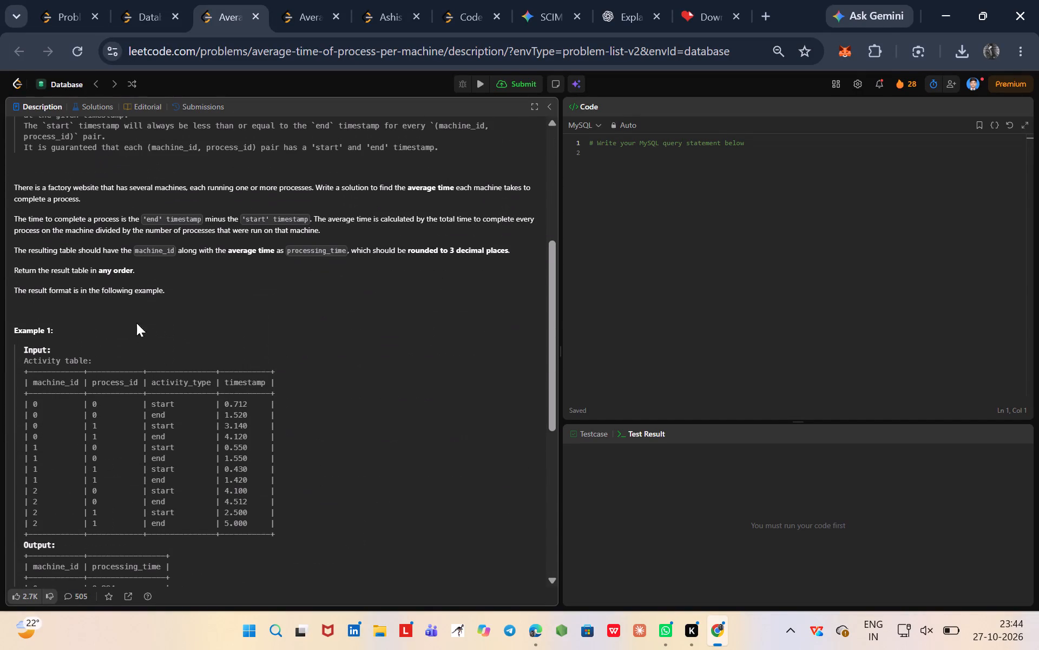
Open the Udemy My learning page in a new browser tab.
click(766, 12)
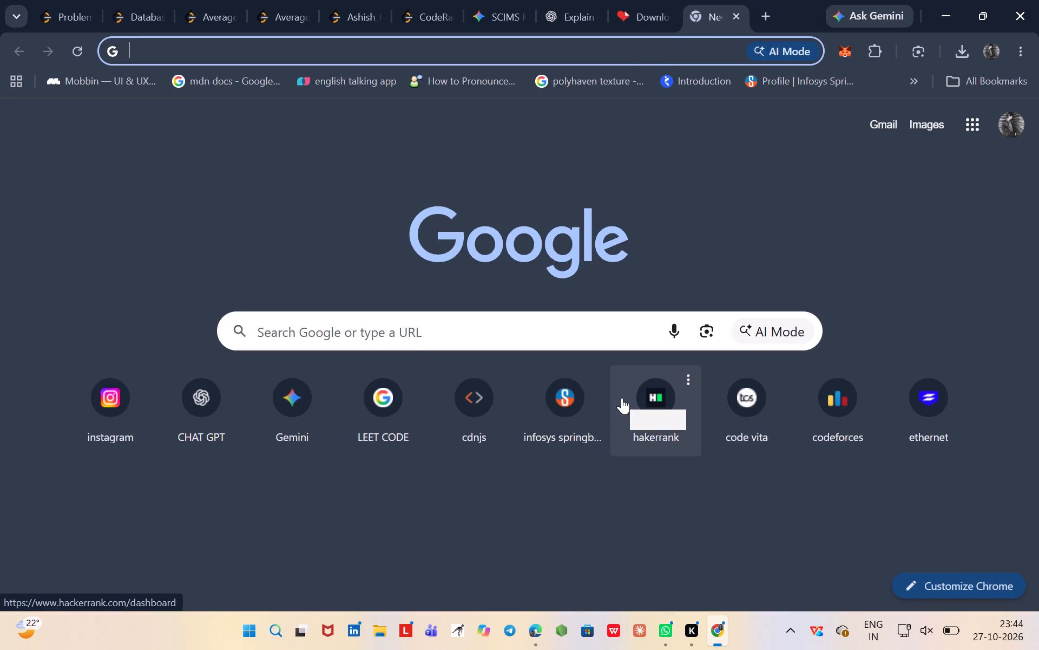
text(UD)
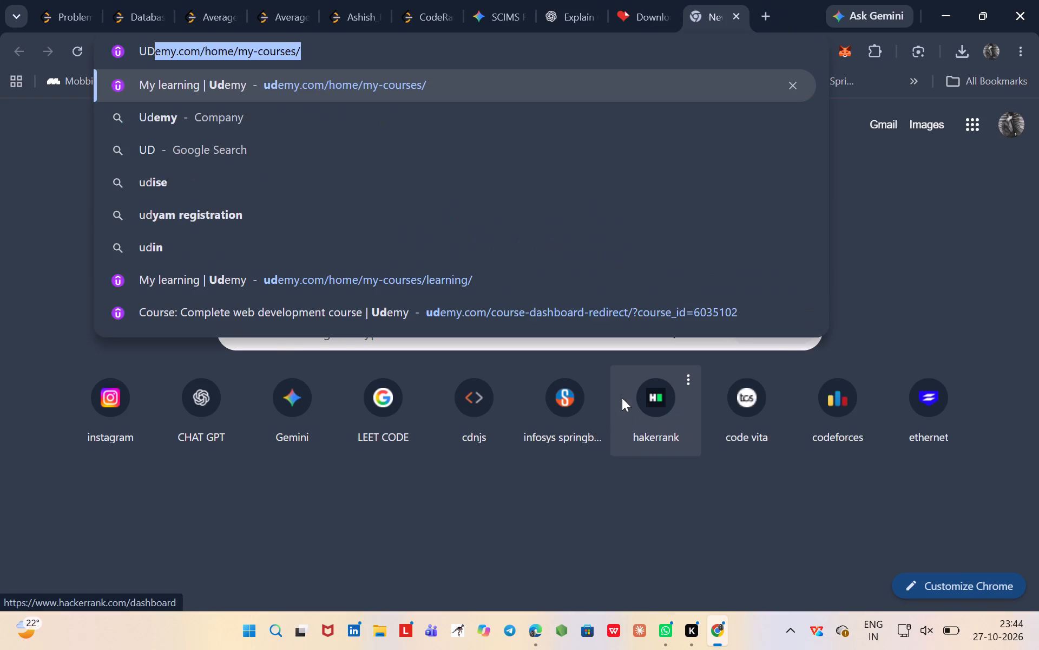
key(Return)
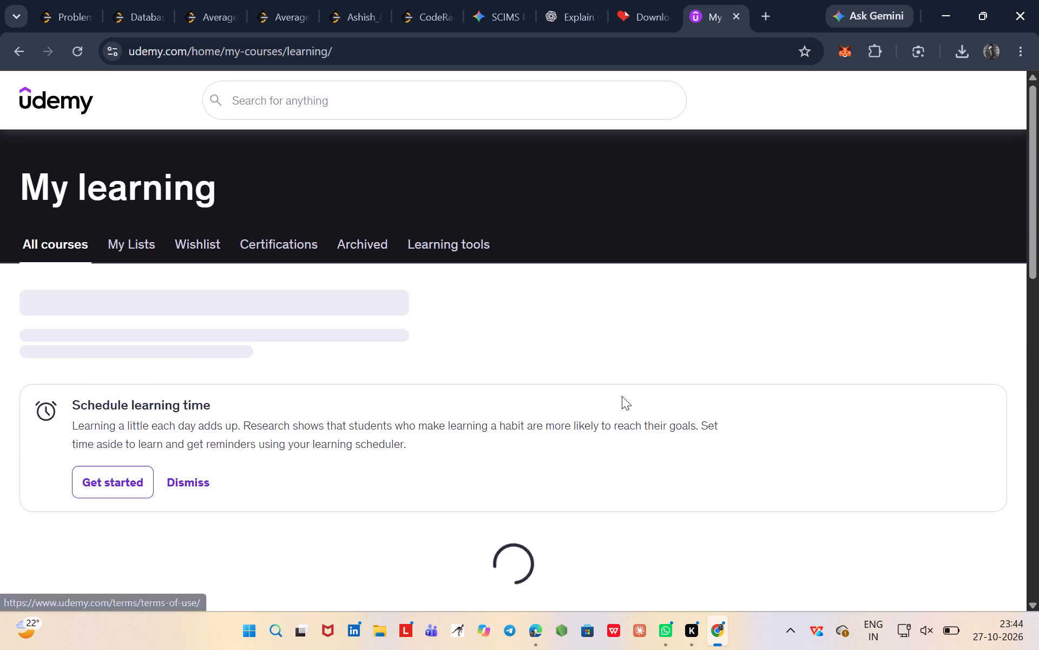
Look through the enrolled courses on the My learning page and the entries of the account profile menu.
scroll(616, 395, down, 2)
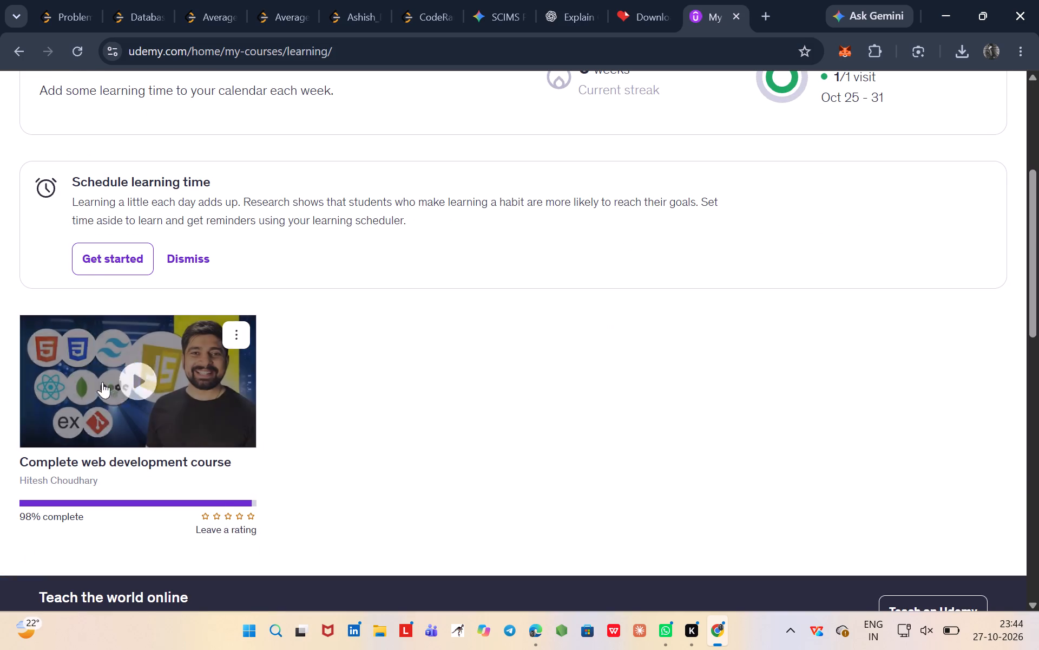
scroll(232, 369, up, 3)
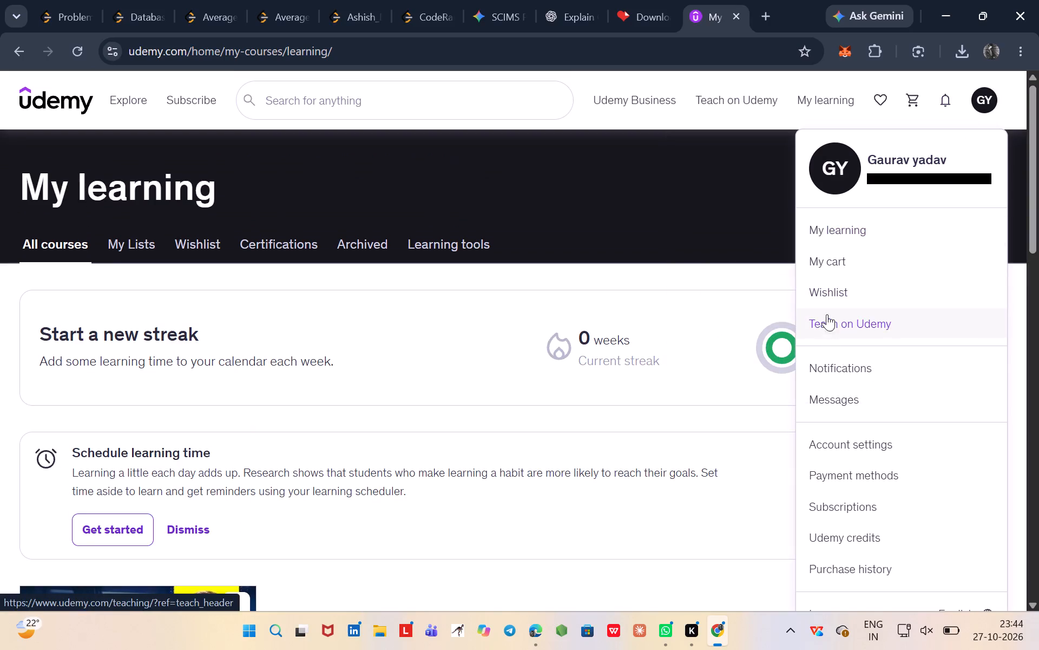
scroll(828, 577, down, 4)
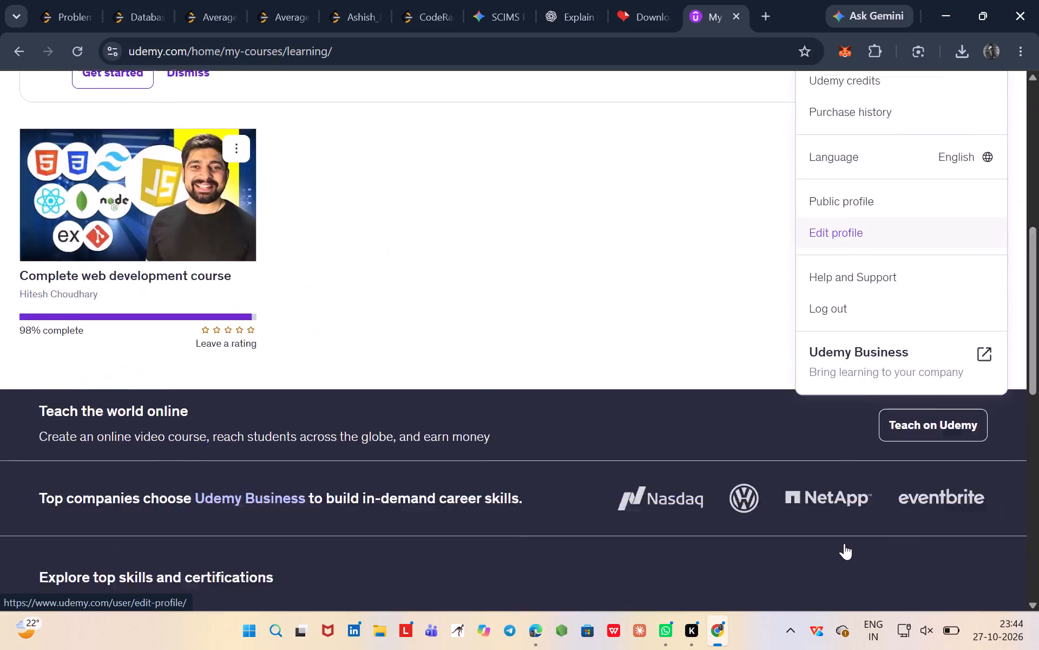
scroll(851, 179, up, 3)
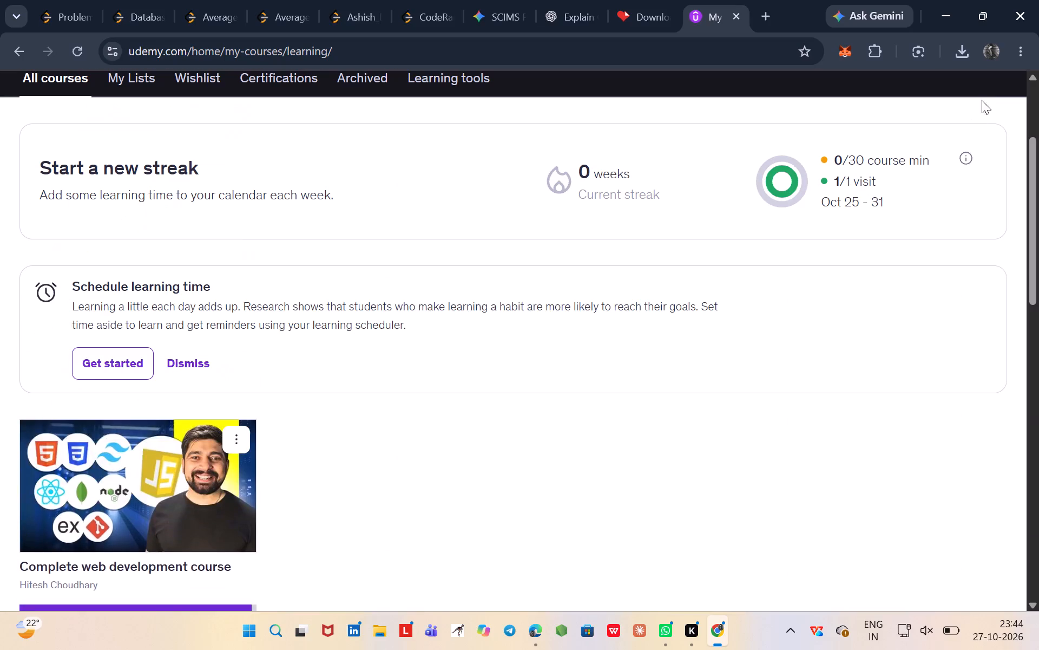
scroll(936, 179, up, 3)
scroll(864, 365, down, 2)
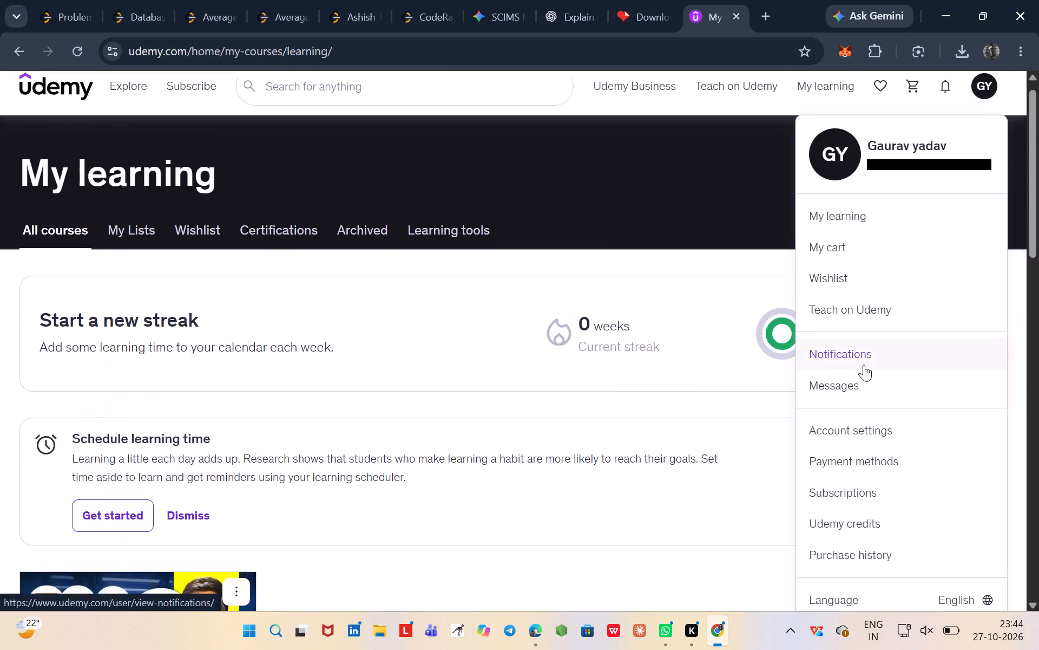
scroll(864, 365, down, 1)
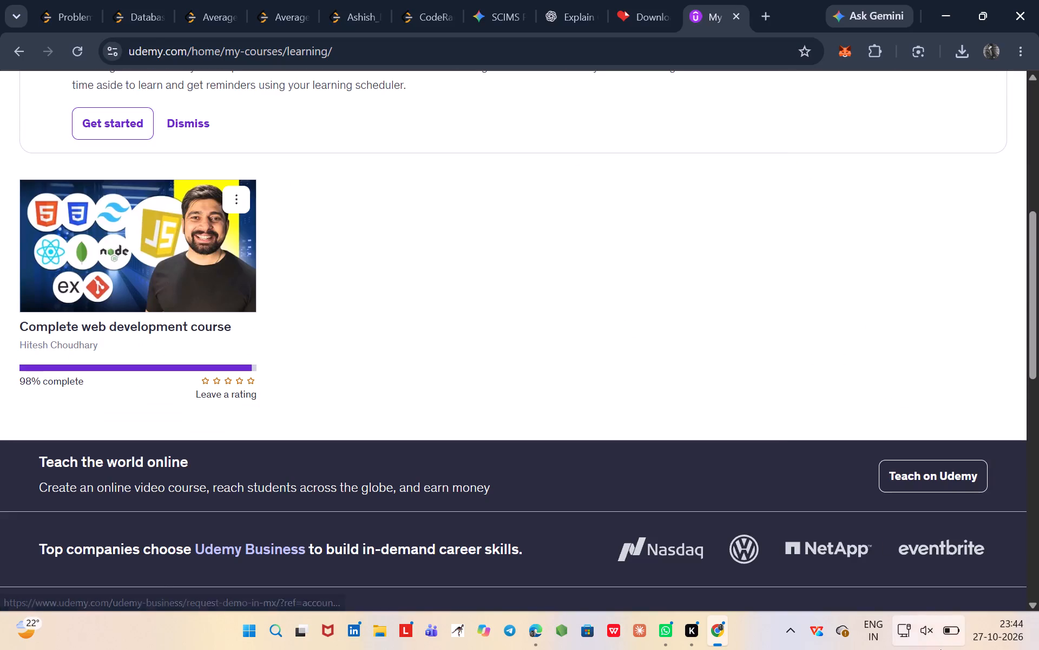
Turn on the Windows mobile hotspot and return to the browser.
click(910, 623)
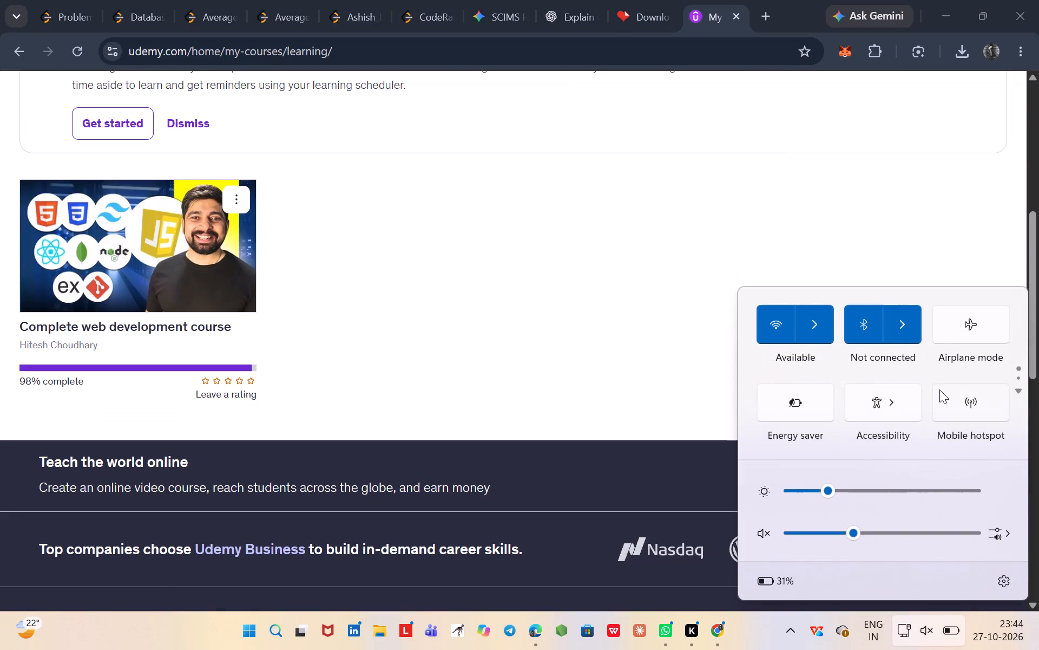
click(939, 389)
click(643, 327)
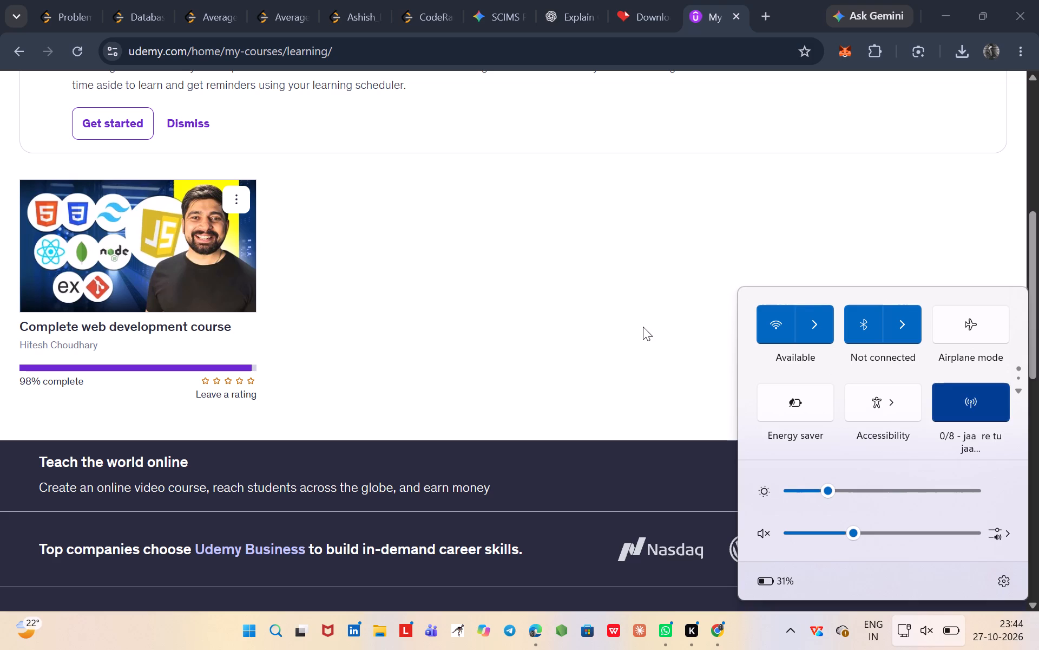
Open a new browser tab.
click(764, 12)
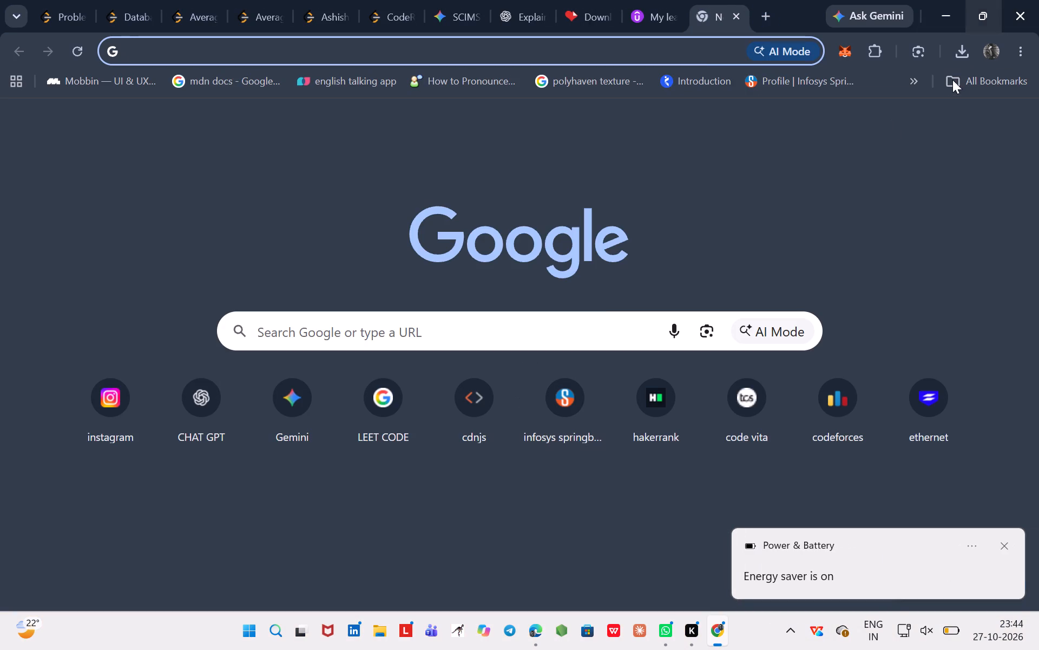
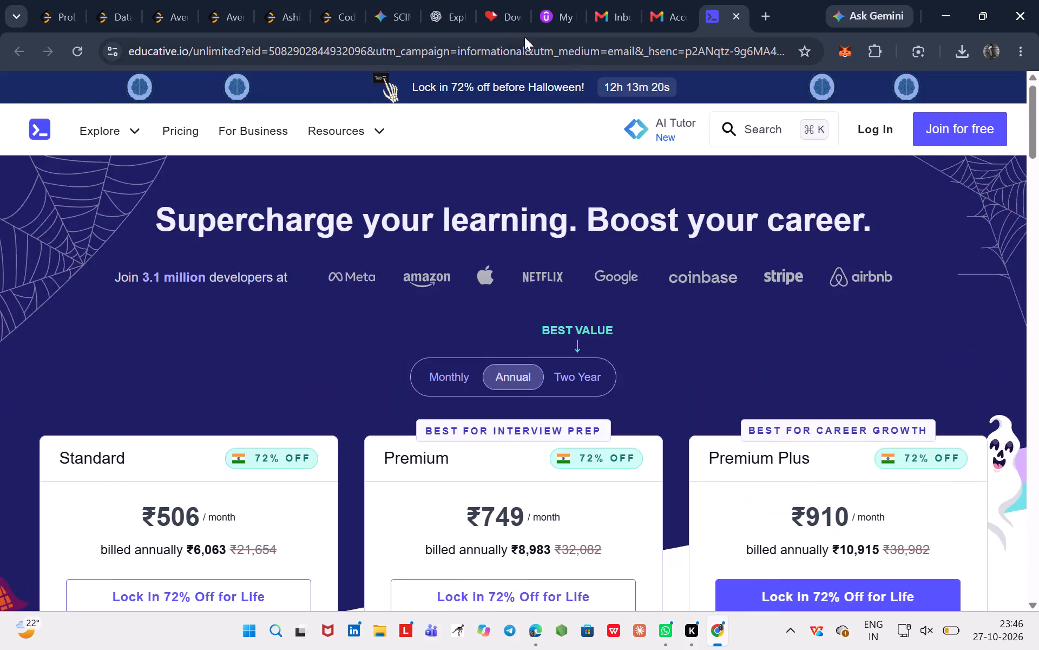
Review the Educative Unlimited pricing page, examining the feature comparison of the Standard, Premium and Premium Plus plans.
scroll(606, 144, down, 7)
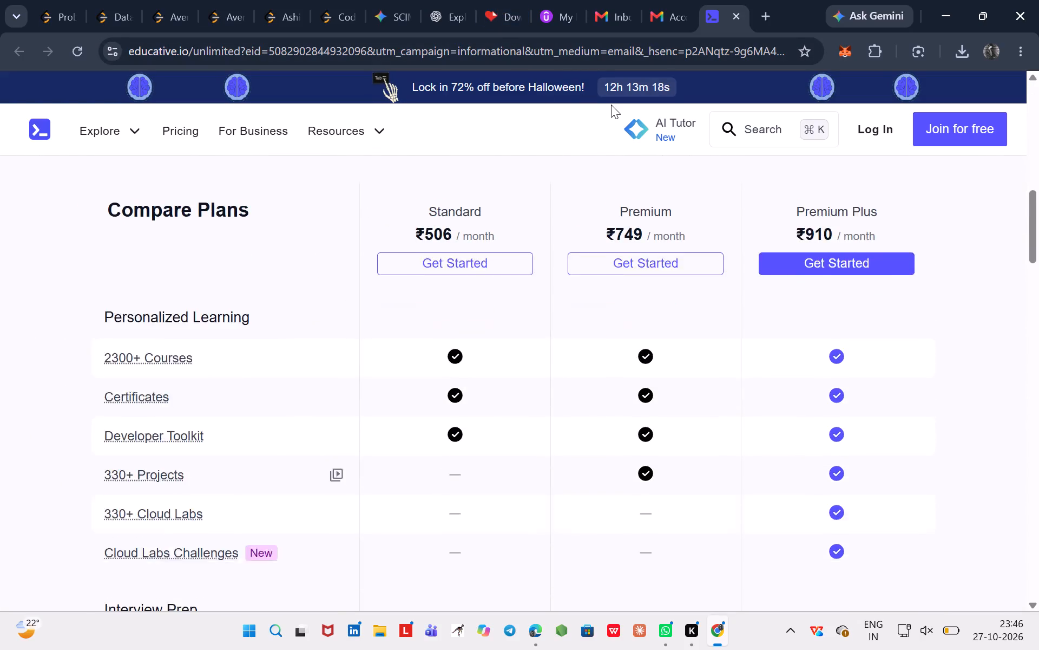
scroll(611, 105, down, 5)
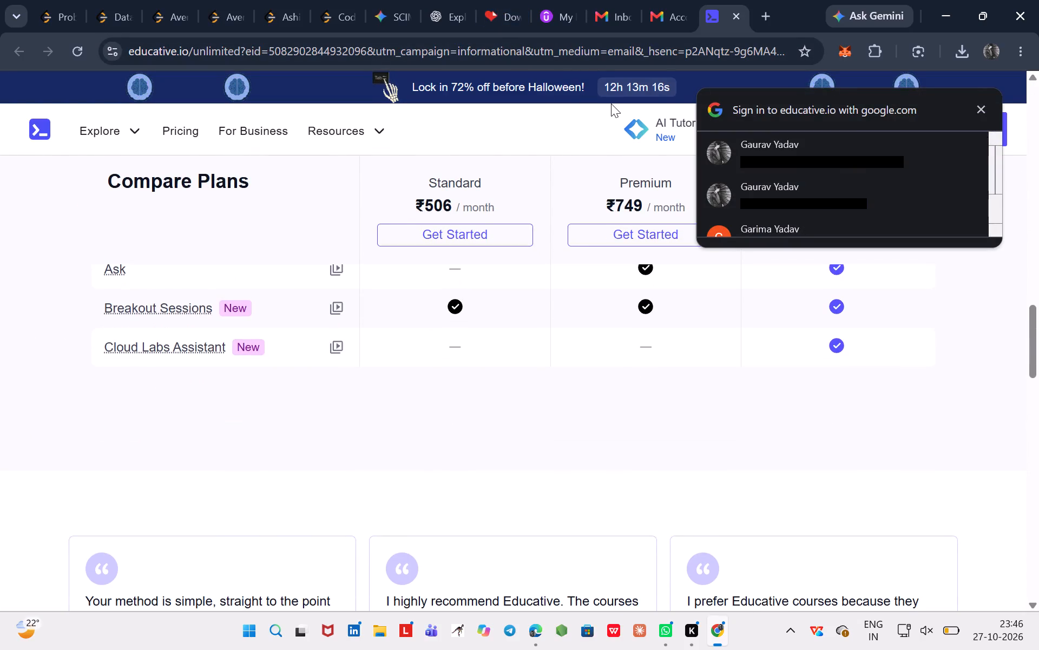
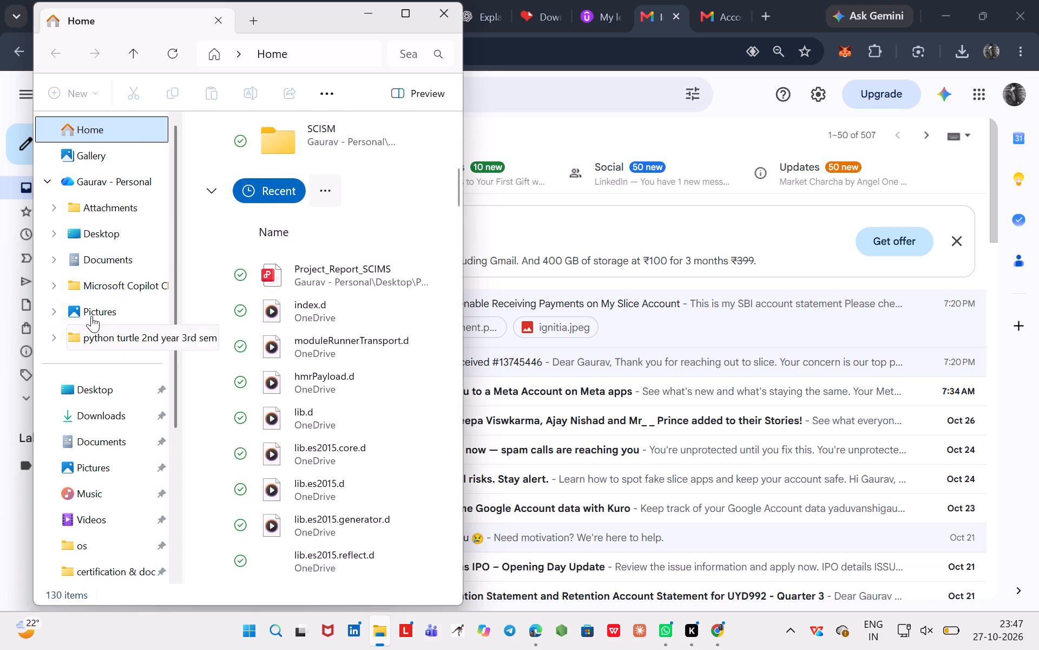
Switch to File Explorer's Downloads folder, open the Project_Report_SCIMS document to view it, and close it again.
click(108, 412)
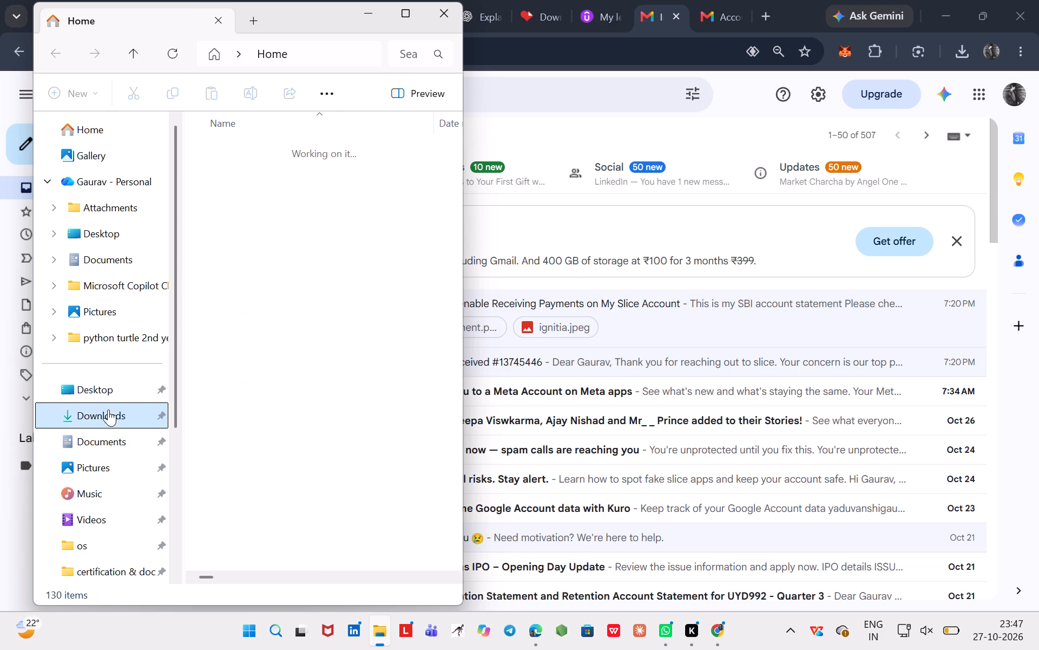
click(268, 175)
double_click(268, 175)
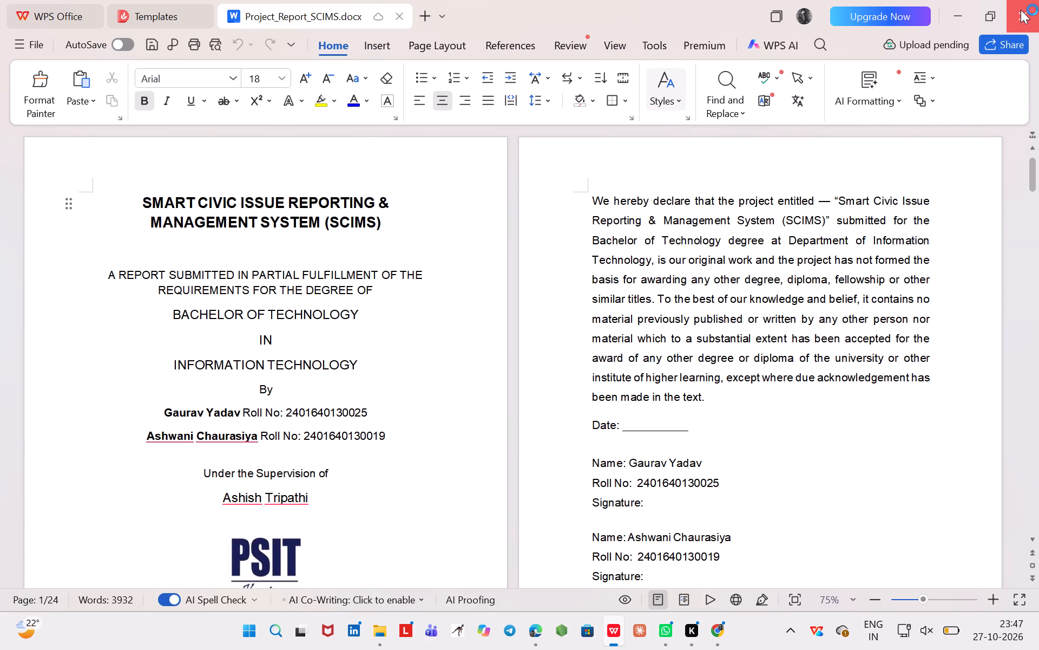
click(1015, 10)
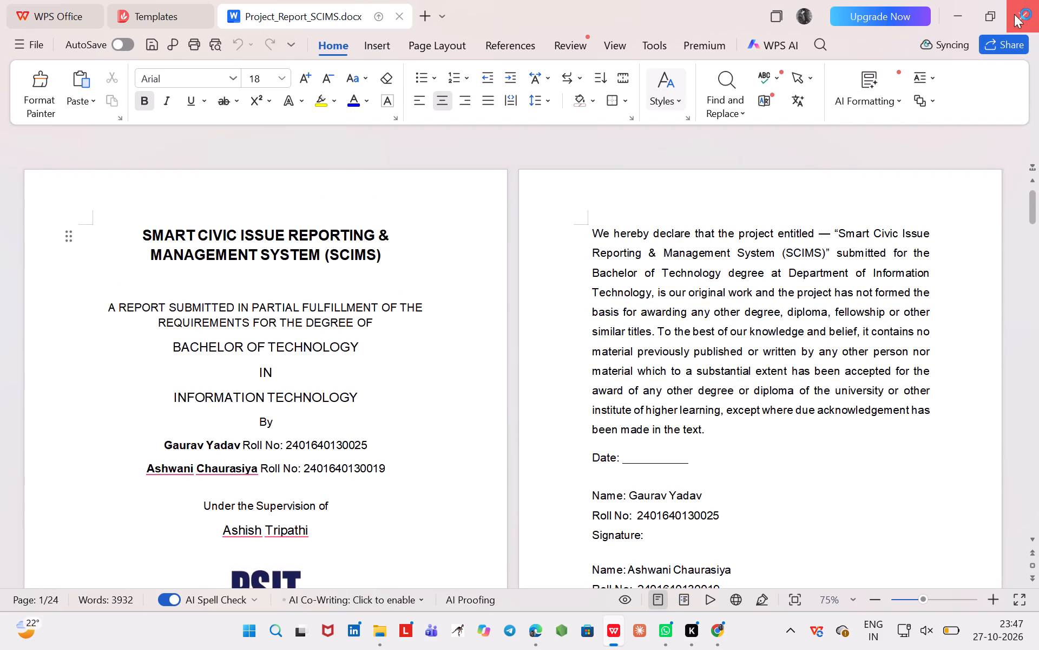
Bring up the available file actions for Project_Report_SCIMS in the Downloads folder.
right_click(388, 165)
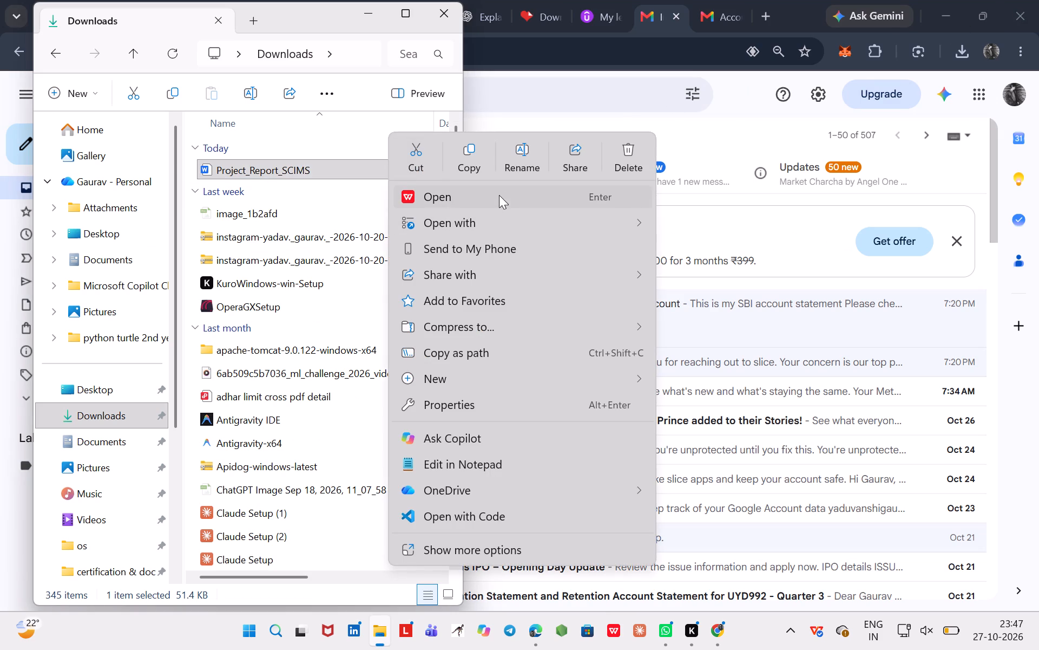
Open the Project_Report_SCIMS file from Downloads in Microsoft Word and enable editing.
click(502, 218)
click(719, 219)
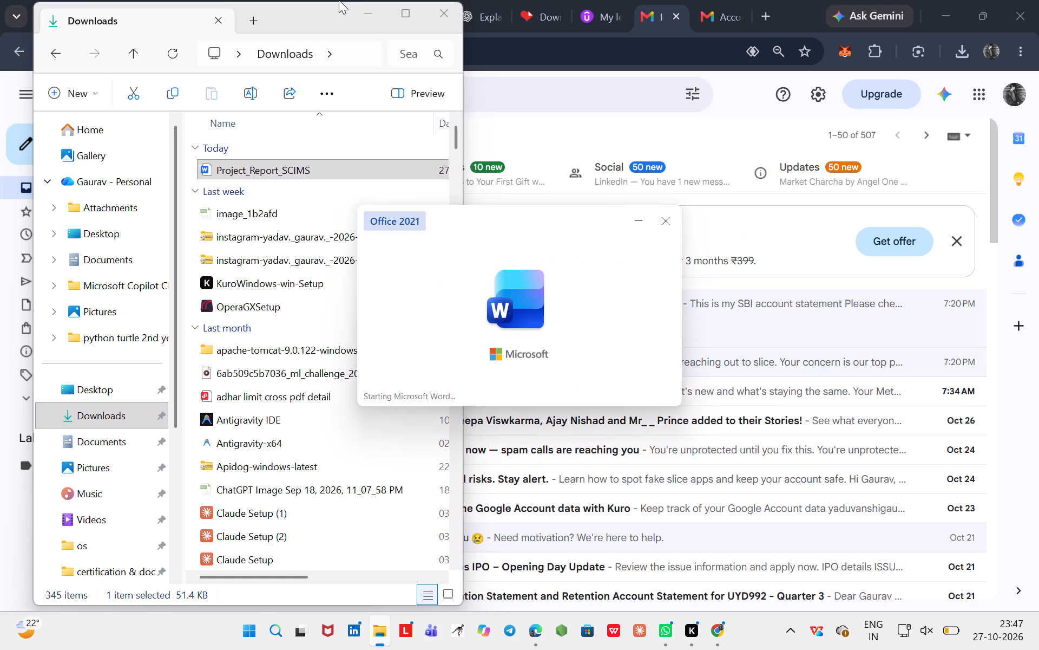
click(880, 376)
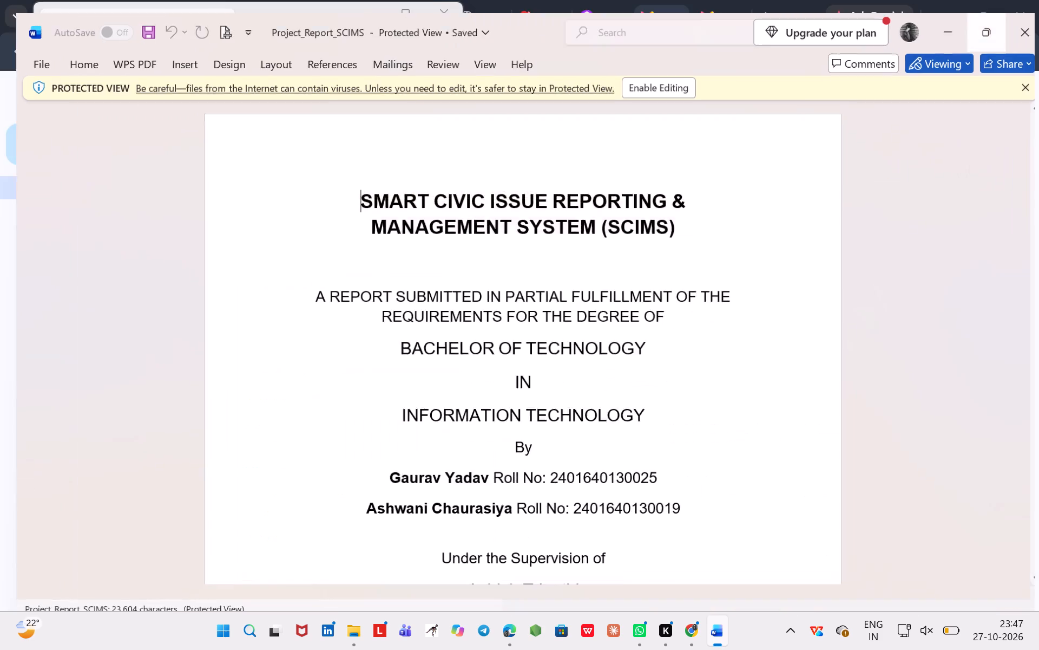
scroll(170, 136, up, 2)
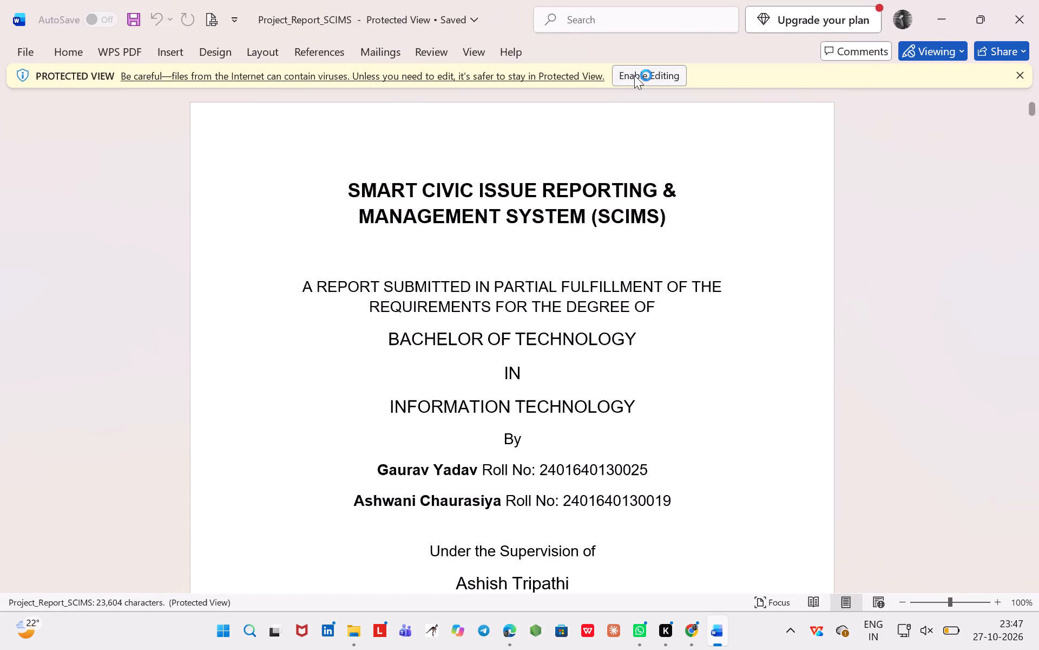
click(635, 75)
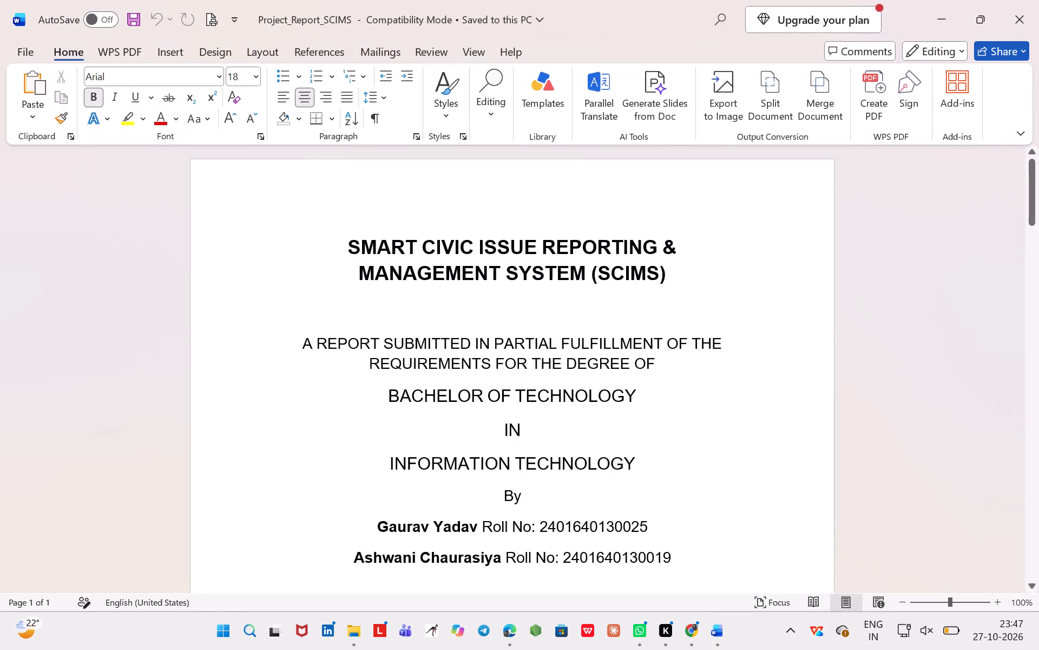
Insert three blank lines below the year 2026 on the cover page to push the DECLARATION heading onto the next page.
scroll(589, 220, down, 1)
scroll(688, 391, down, 4)
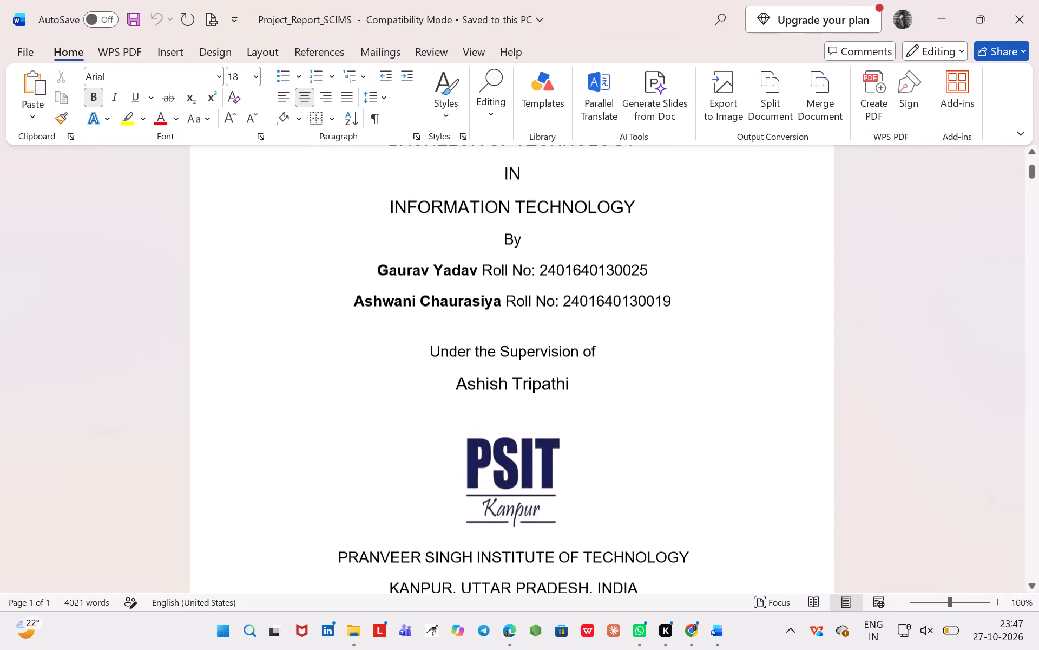
scroll(680, 396, down, 3)
click(493, 414)
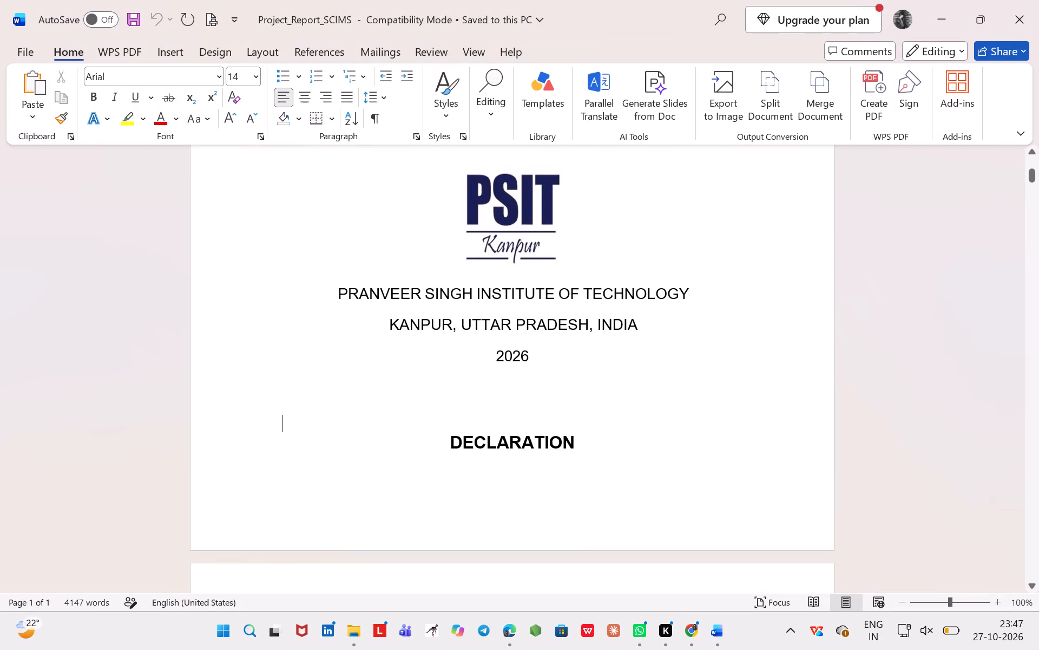
key(Return)
key(Return)
key(Return)
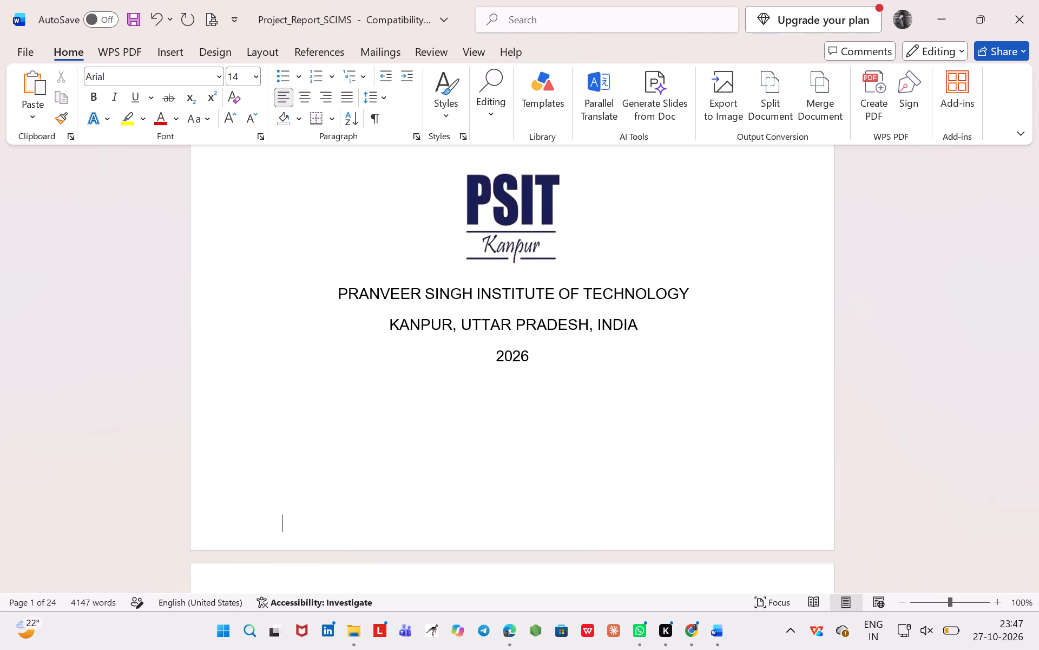
Try to remove the empty space between the DECLARATION heading and the paragraph starting "We hereby declare".
scroll(453, 442, down, 5)
scroll(297, 443, down, 3)
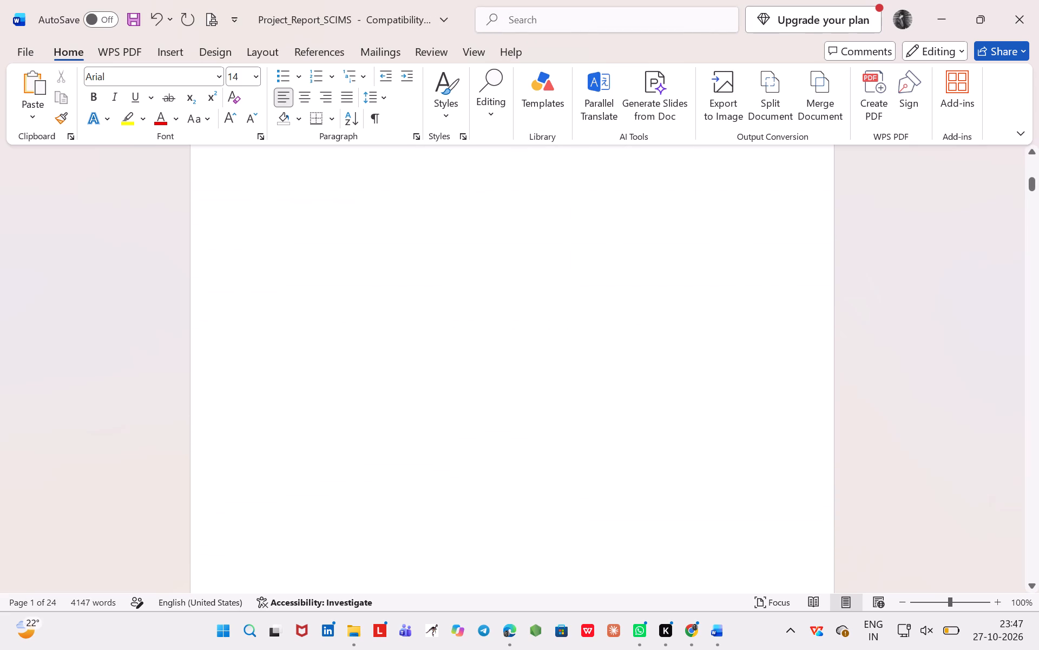
scroll(287, 357, down, 11)
scroll(284, 367, up, 6)
scroll(282, 368, down, 4)
click(278, 469)
click(284, 461)
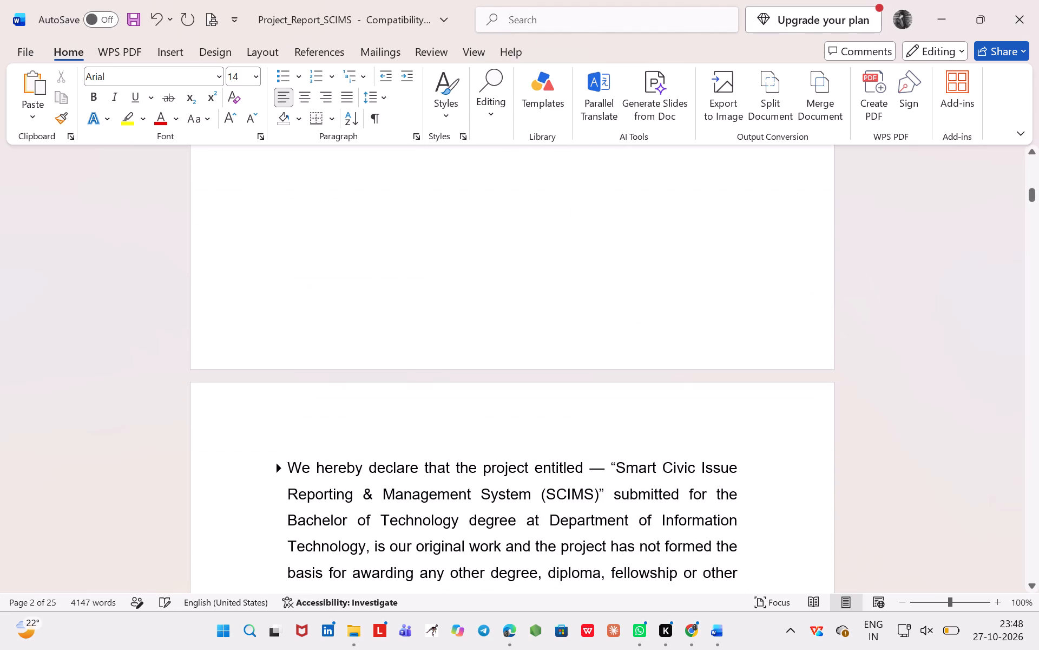
key(BackSpace)
key(BackSpace)
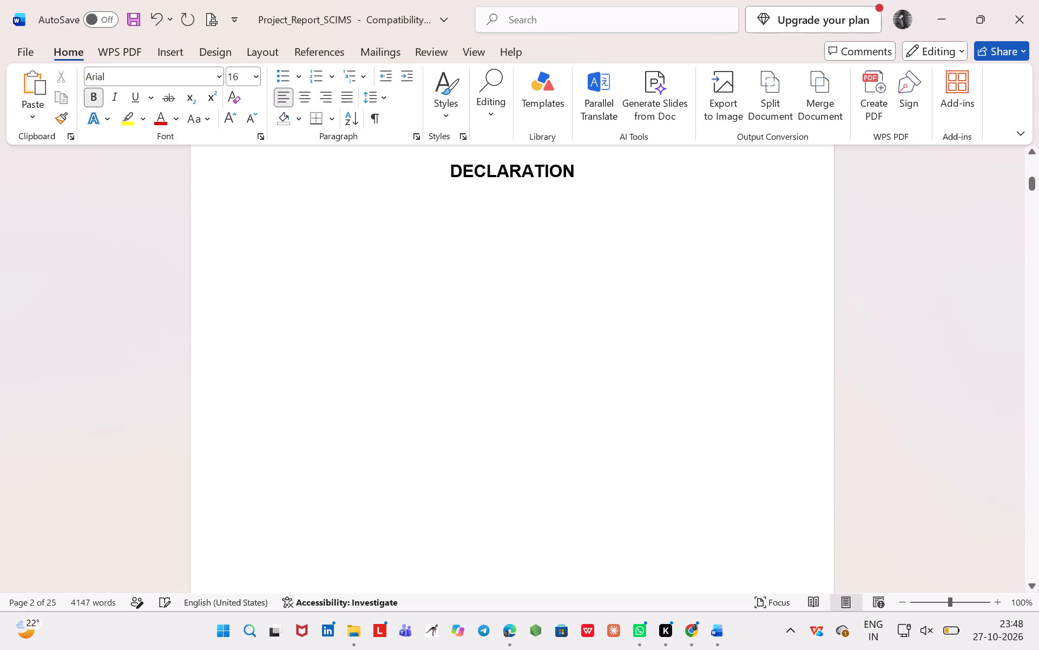
key(BackSpace)
key(BackSpace)
Delete backward from the start of the "We hereby declare" paragraph to bring it up under the DECLARATION heading.
scroll(267, 445, down, 4)
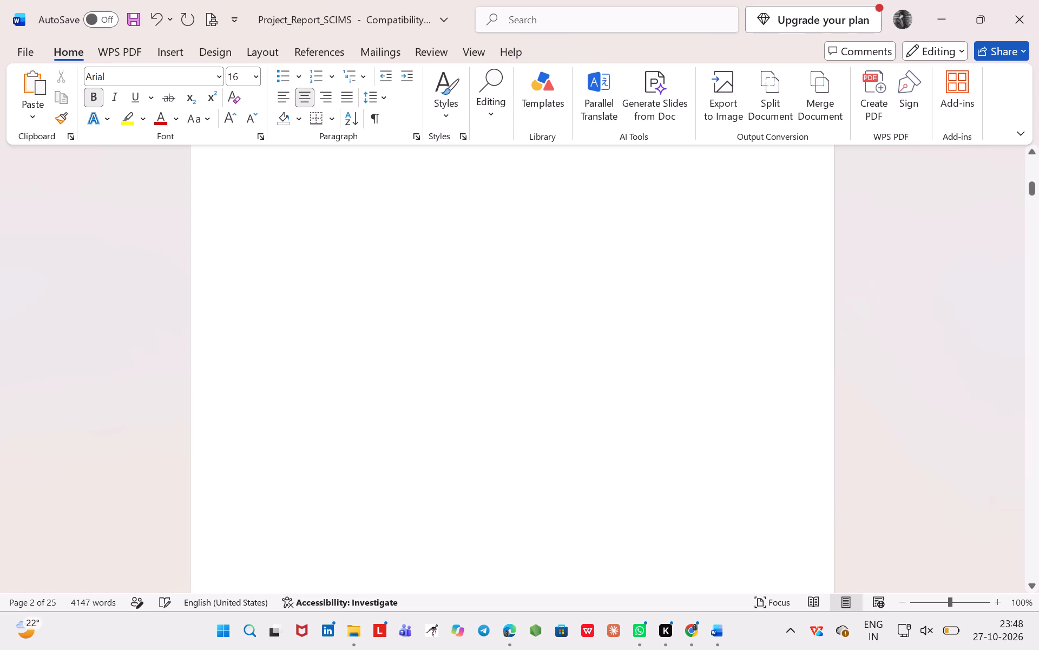
scroll(298, 437, down, 10)
scroll(247, 371, up, 9)
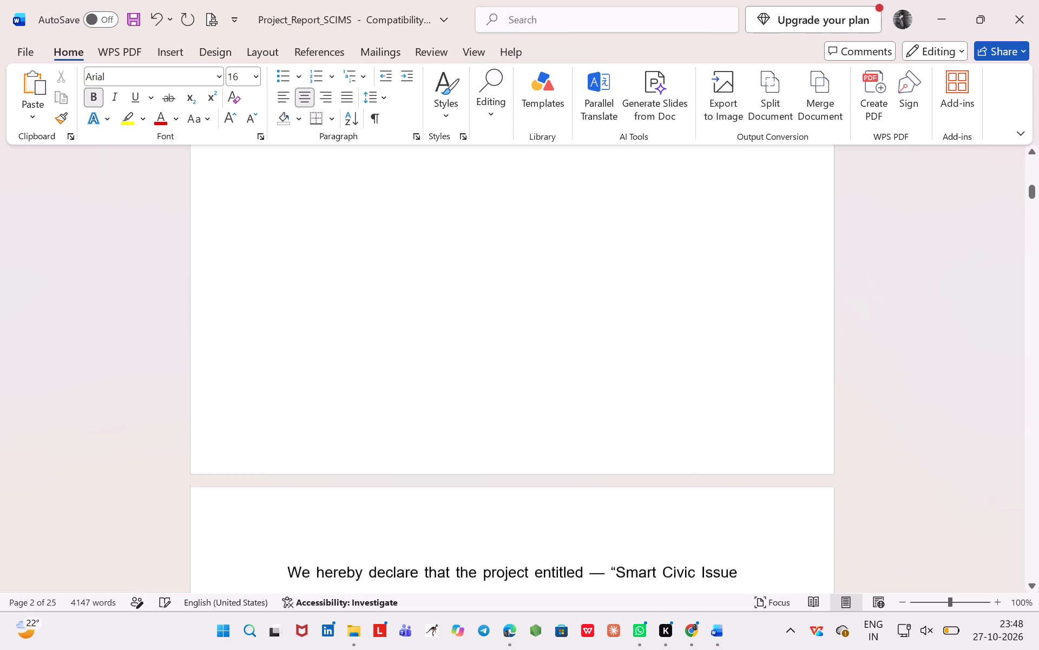
scroll(247, 371, up, 10)
scroll(247, 371, down, 14)
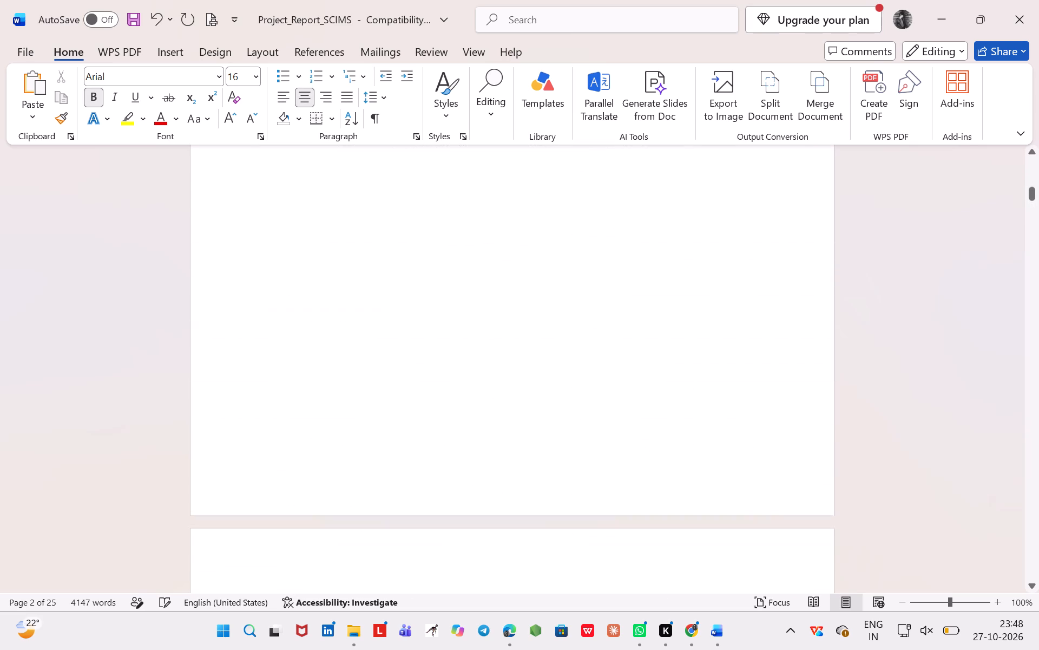
scroll(247, 371, down, 6)
scroll(306, 318, up, 2)
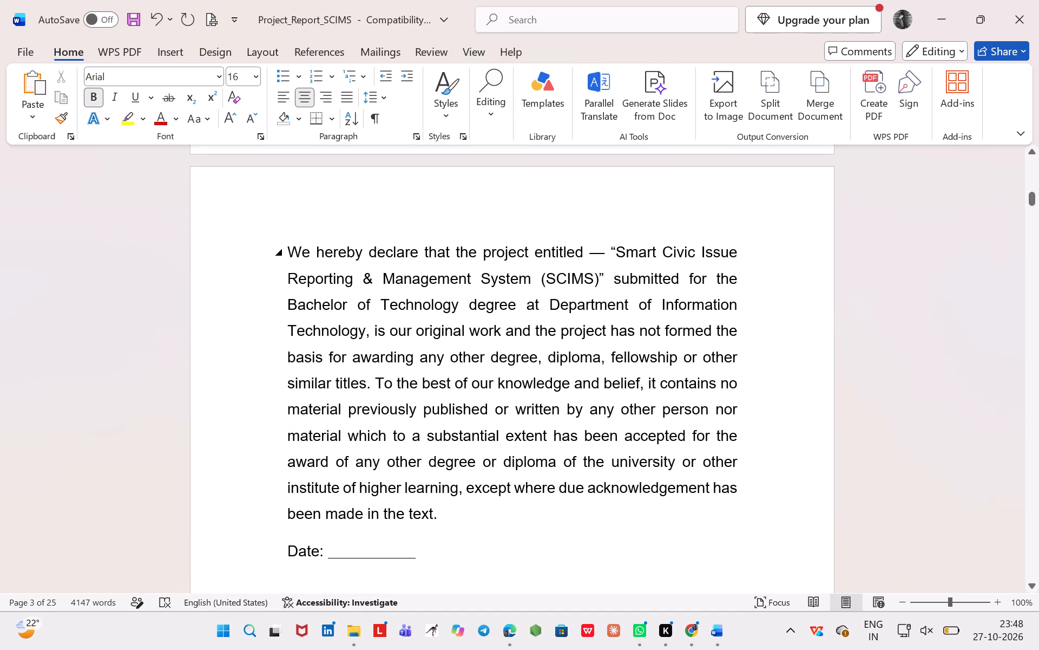
click(285, 257)
key(BackSpace)
key(BackSpace)
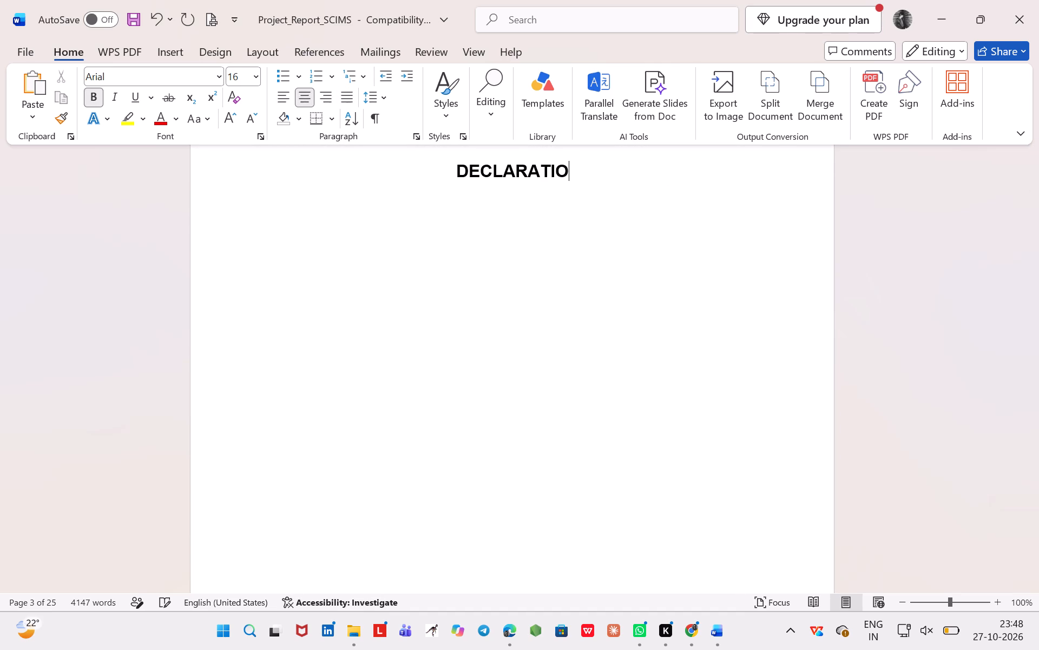
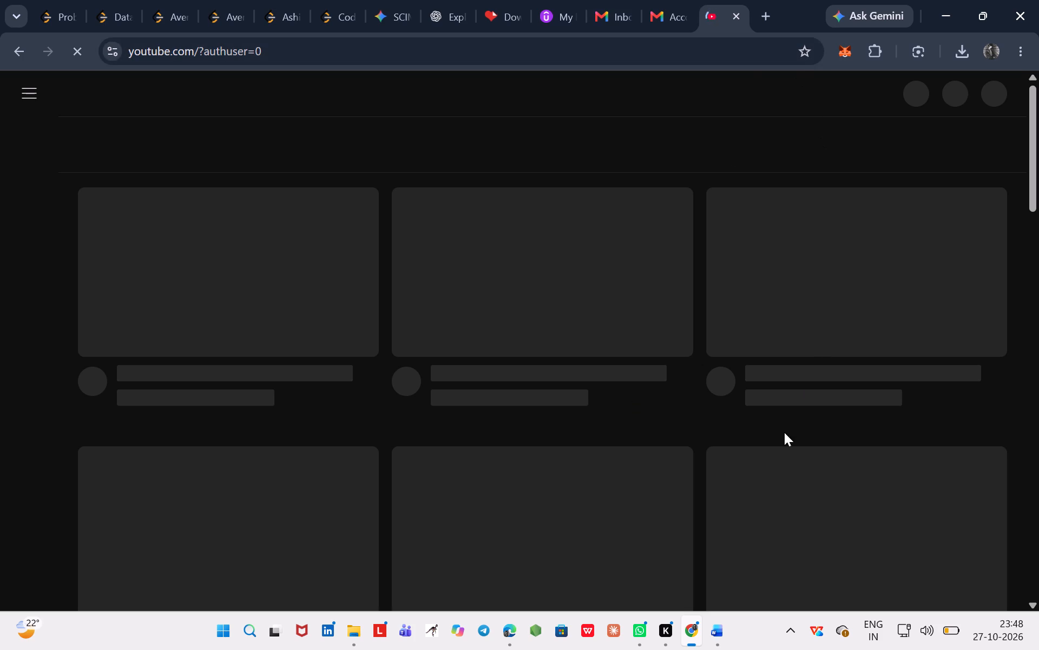
Switch back to the Word report and undo the last deletion that cut into the DECLARATION heading.
click(946, 12)
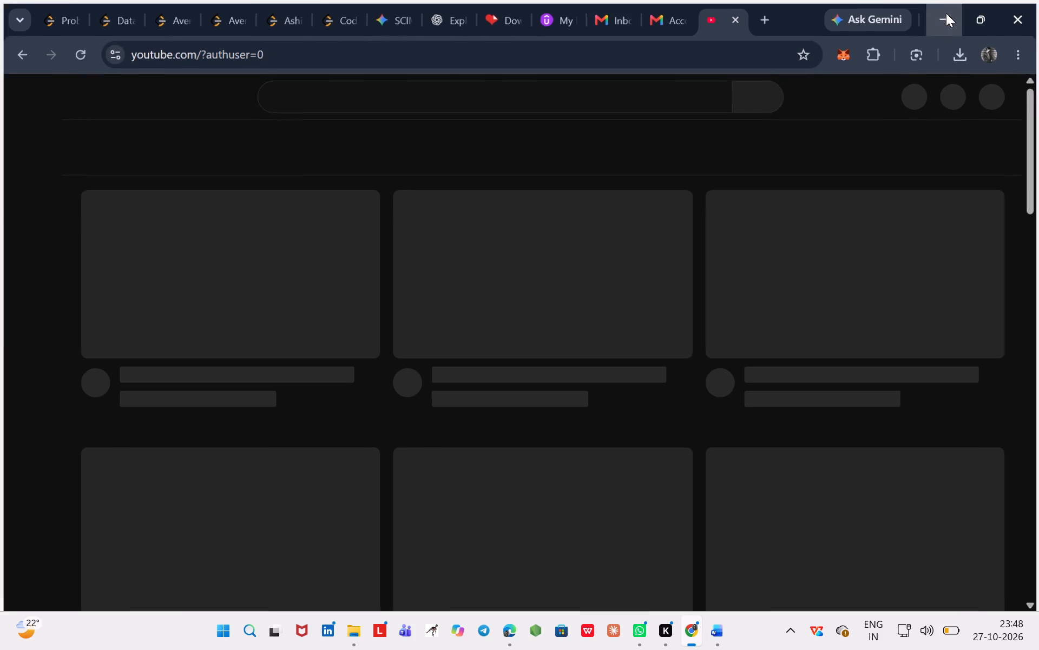
scroll(498, 300, up, 8)
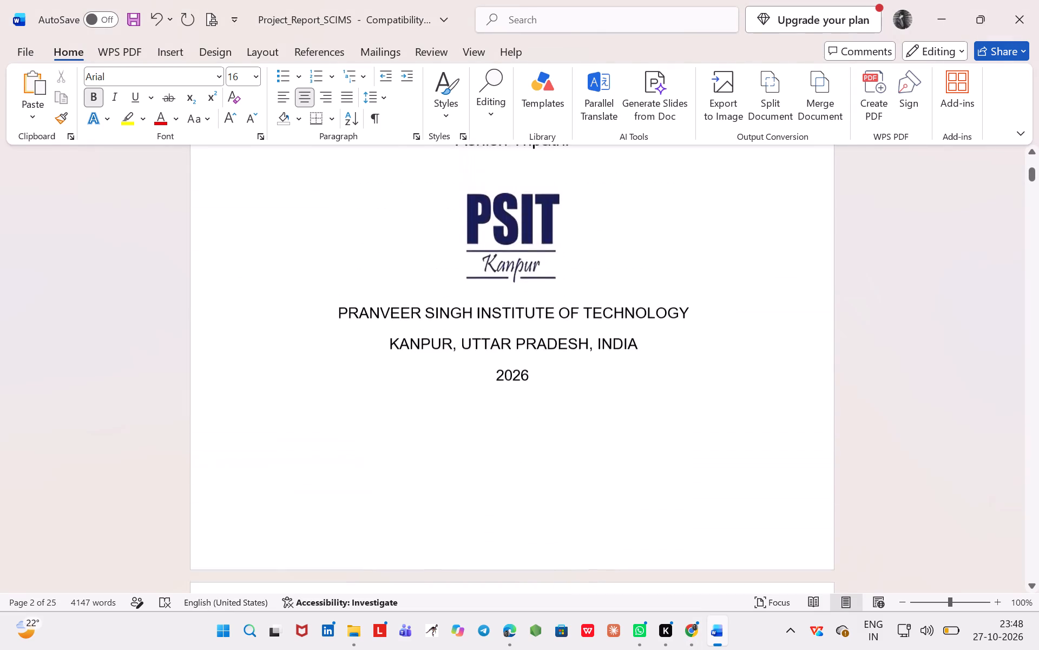
scroll(498, 300, down, 6)
drag(449, 307, 610, 308)
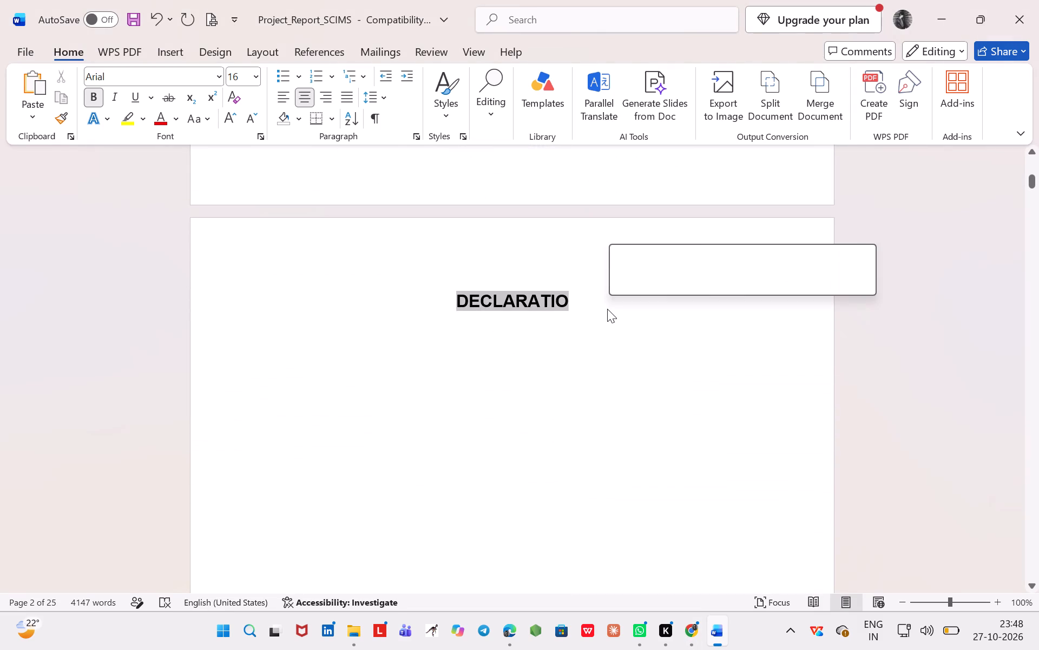
key(ctrl+z)
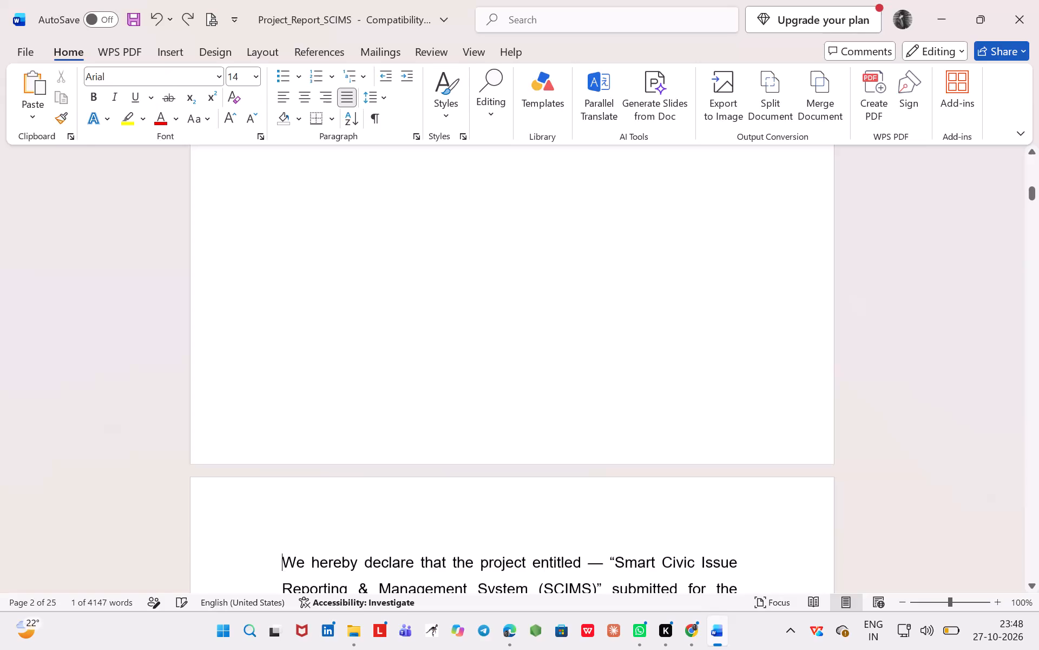
Insert blank lines between the last Signature line and the ACKNOWLEDGEMENT heading to push the heading to the top of the next page.
scroll(478, 374, up, 16)
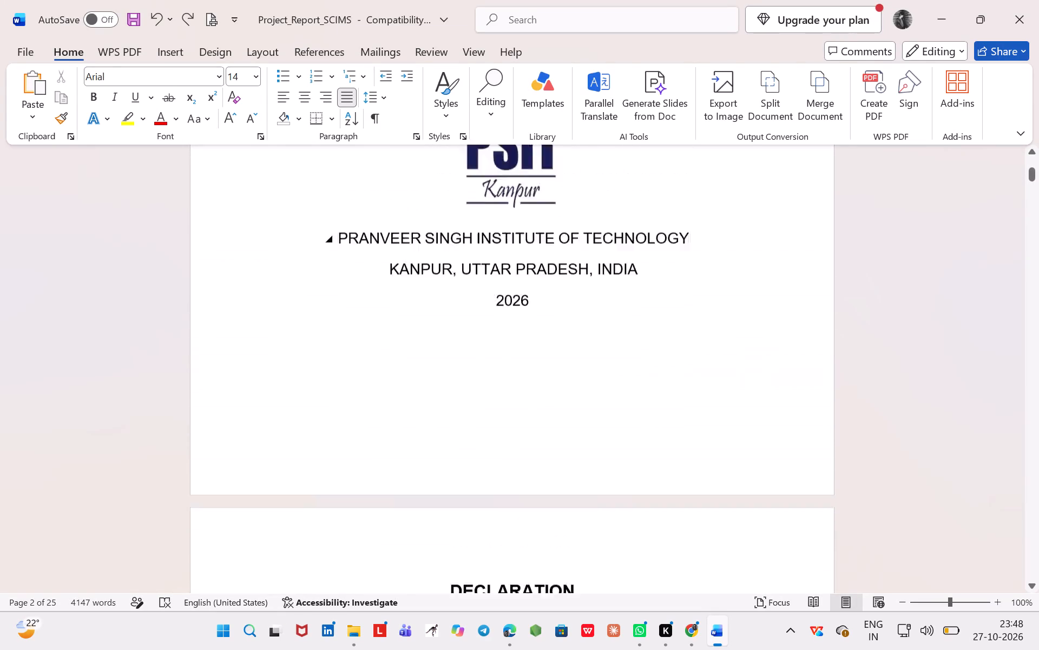
scroll(481, 411, up, 2)
scroll(481, 411, down, 19)
scroll(483, 414, down, 3)
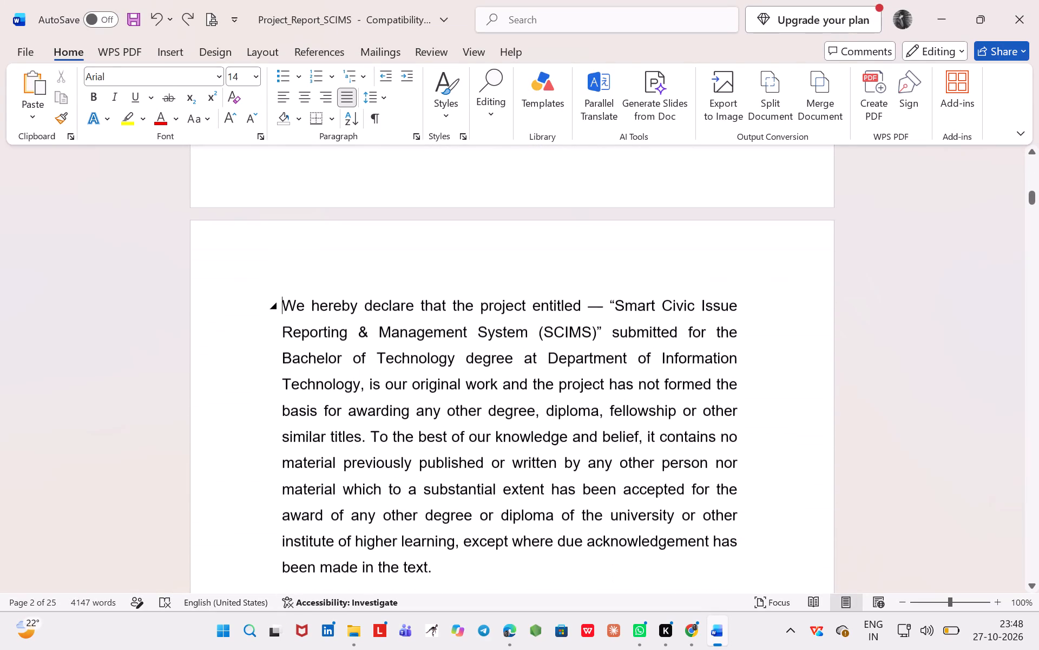
scroll(324, 366, down, 3)
scroll(380, 367, down, 2)
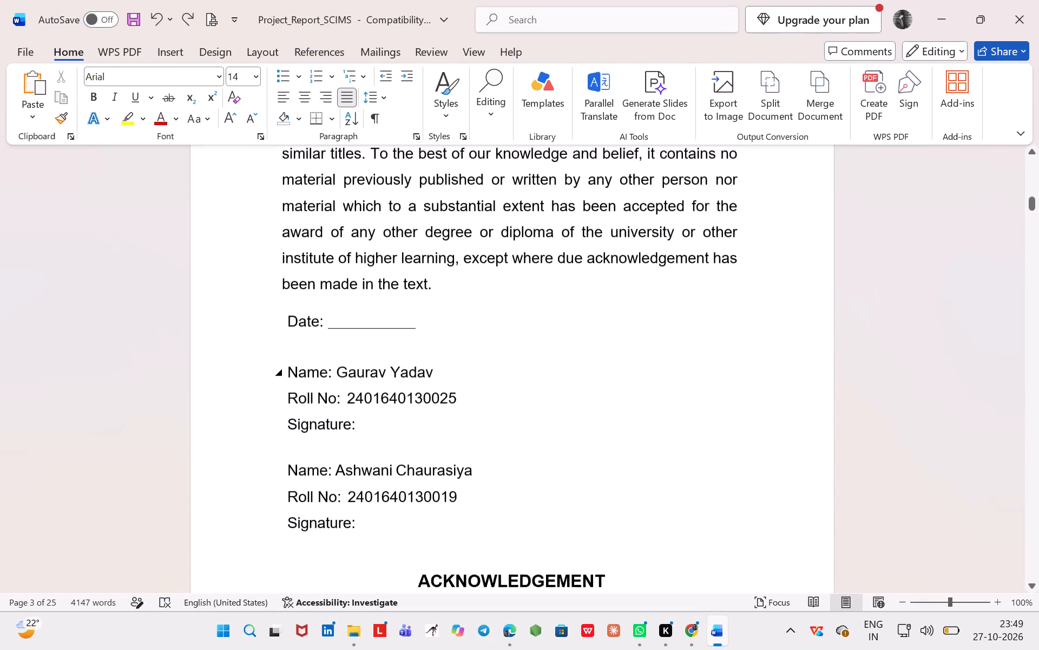
scroll(382, 368, down, 5)
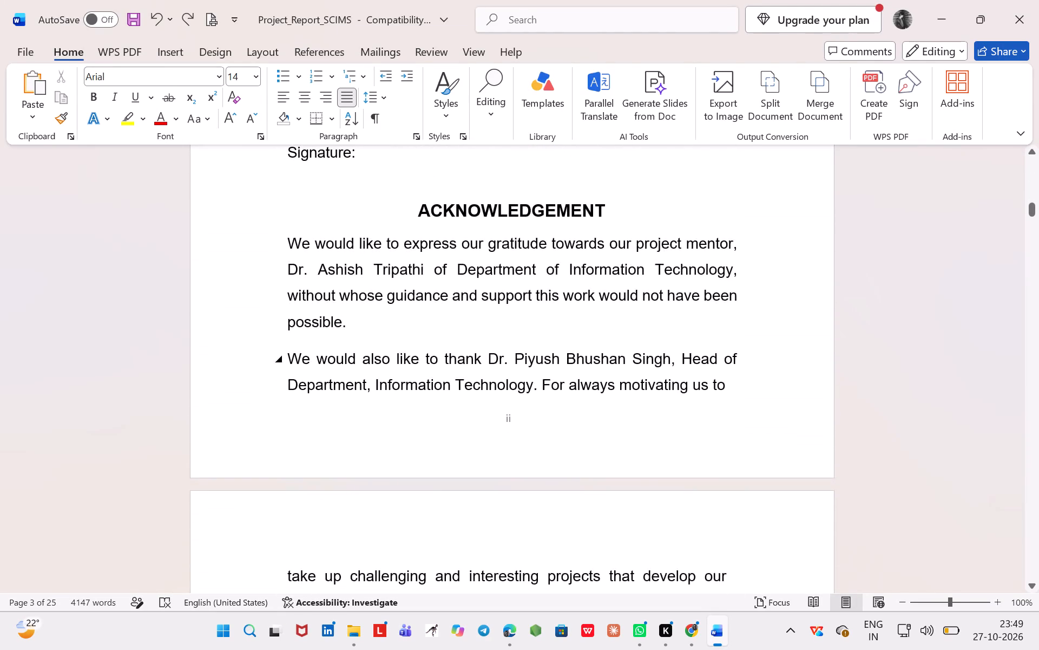
scroll(385, 366, up, 3)
click(403, 399)
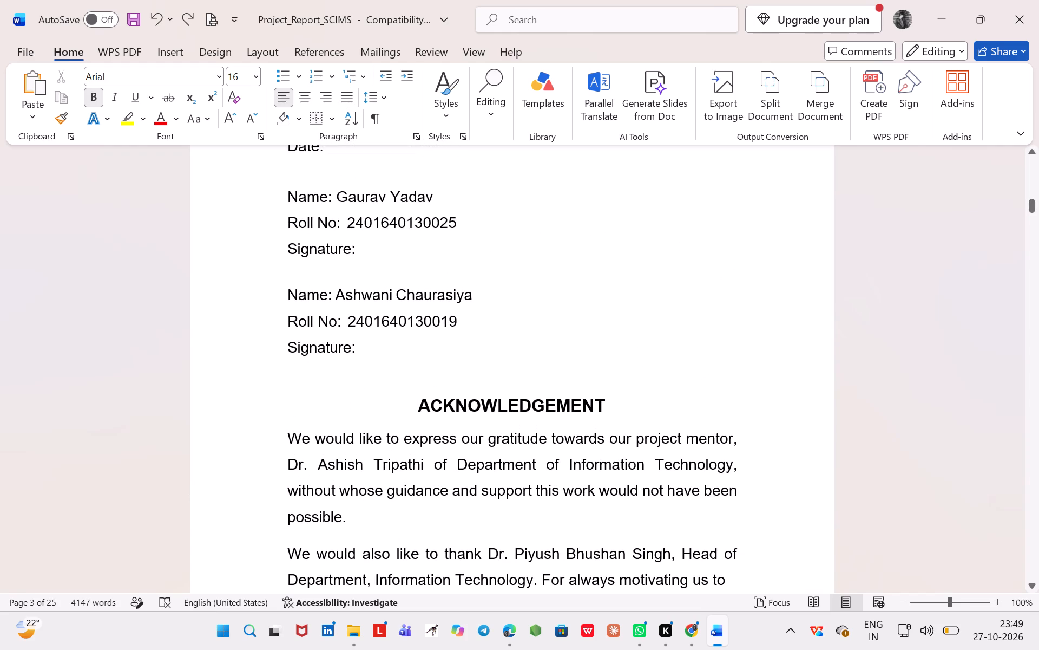
key(Return)
key(Return)
key(Return)
key(Return)
key(Return)
key(Return)
key(Return)
key(Return)
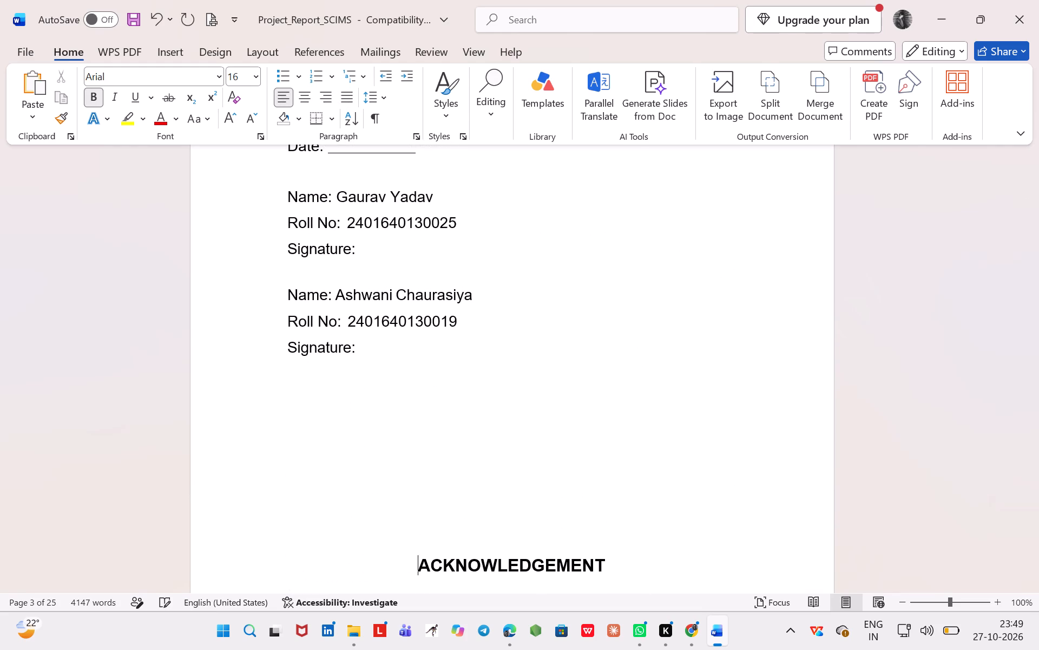
key(Return)
key(Return)
key(Return)
key(Return)
key(BackSpace)
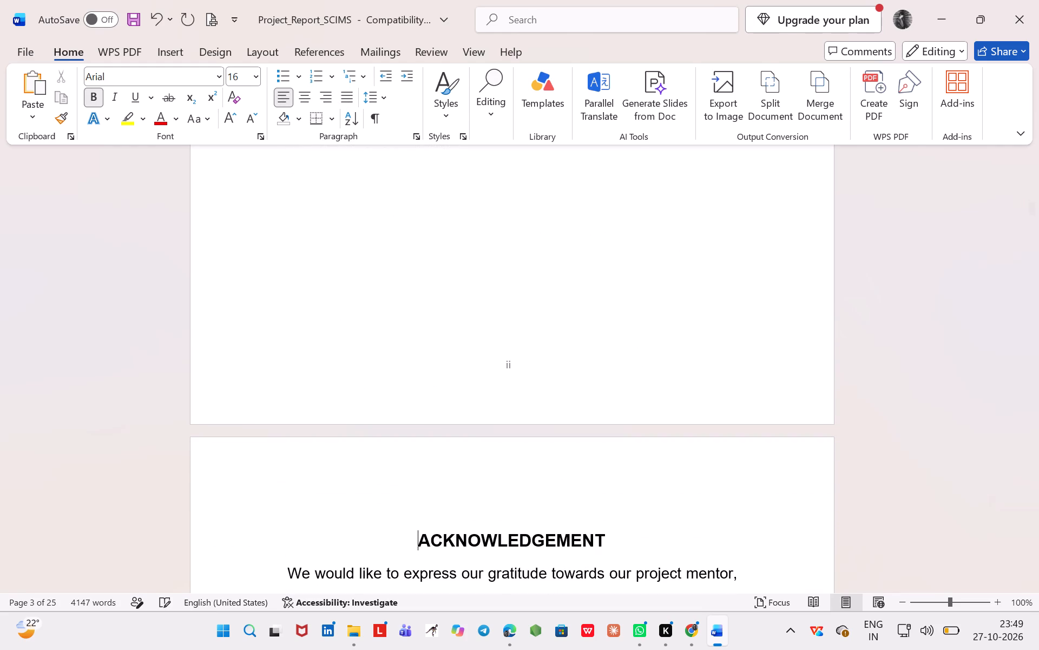
key(BackSpace)
key(BackSpace)
key(Return)
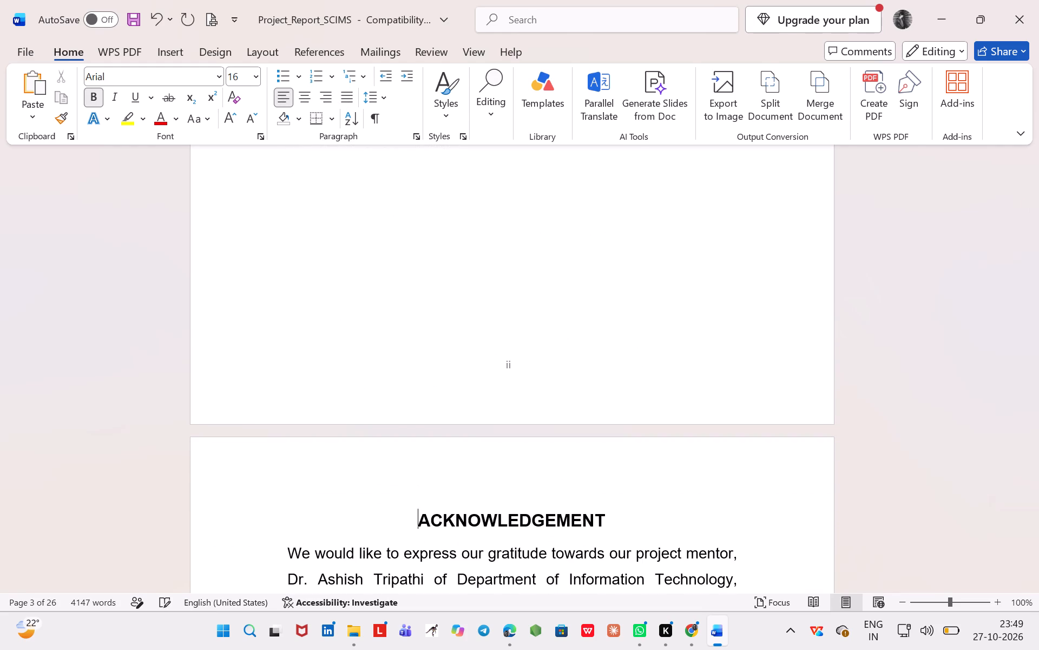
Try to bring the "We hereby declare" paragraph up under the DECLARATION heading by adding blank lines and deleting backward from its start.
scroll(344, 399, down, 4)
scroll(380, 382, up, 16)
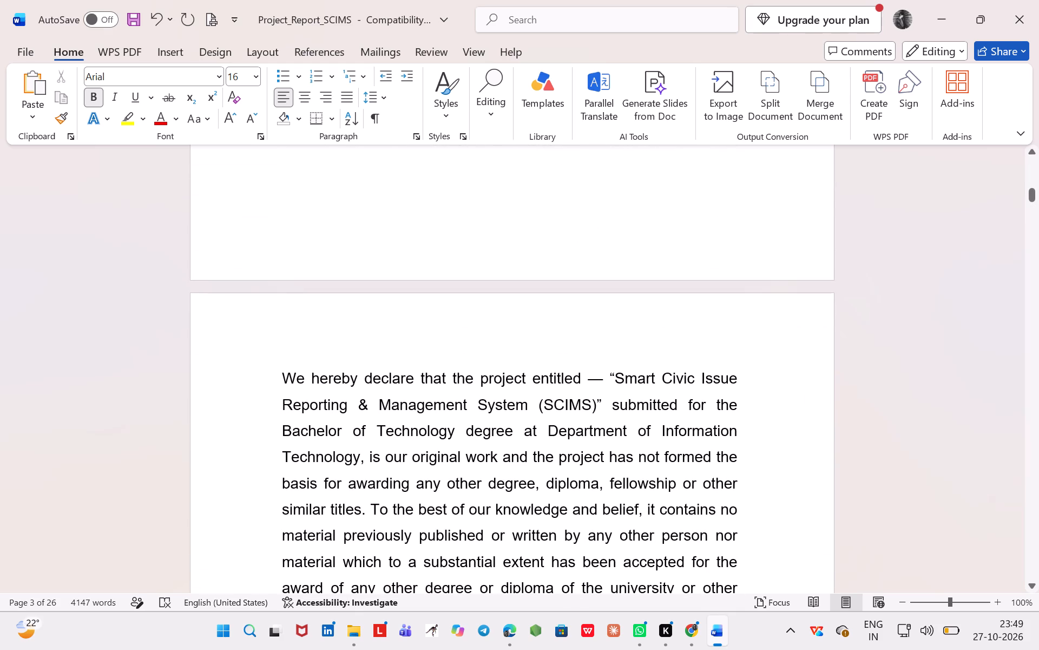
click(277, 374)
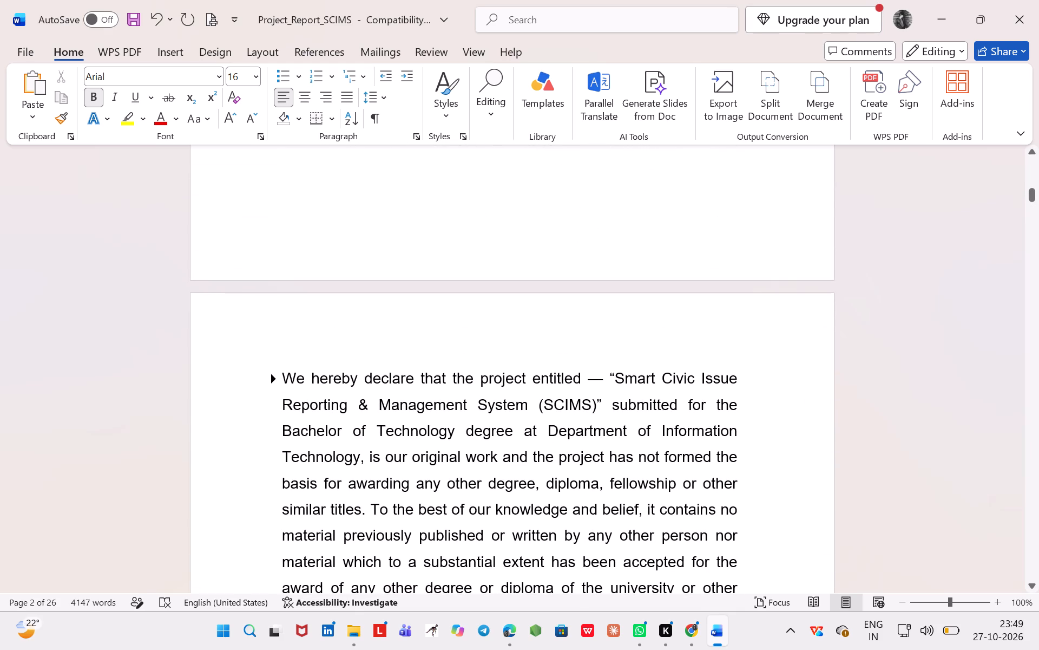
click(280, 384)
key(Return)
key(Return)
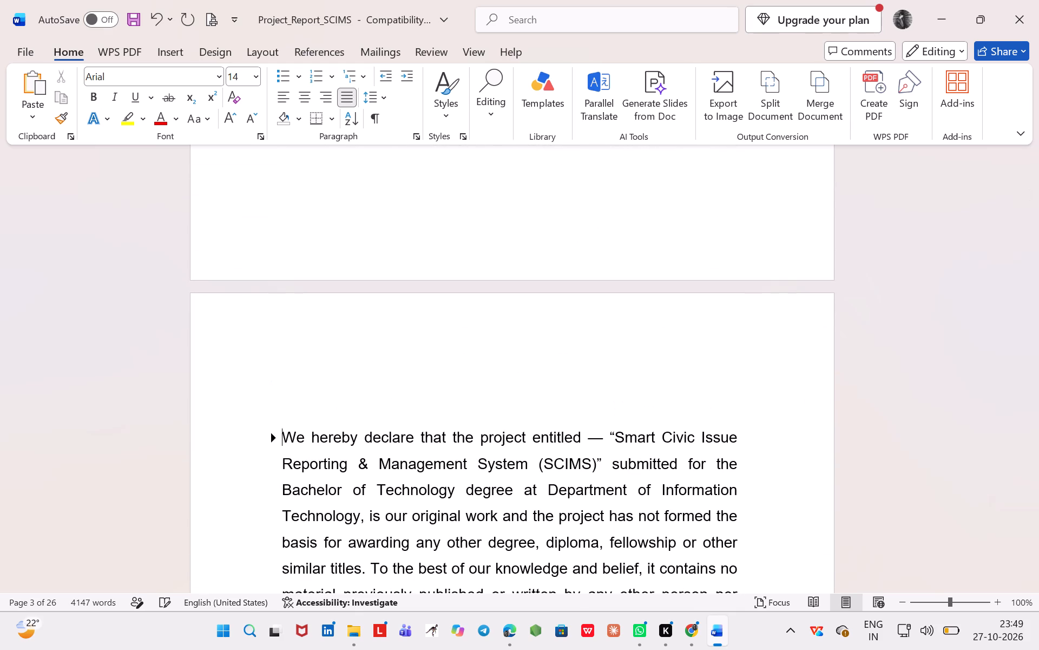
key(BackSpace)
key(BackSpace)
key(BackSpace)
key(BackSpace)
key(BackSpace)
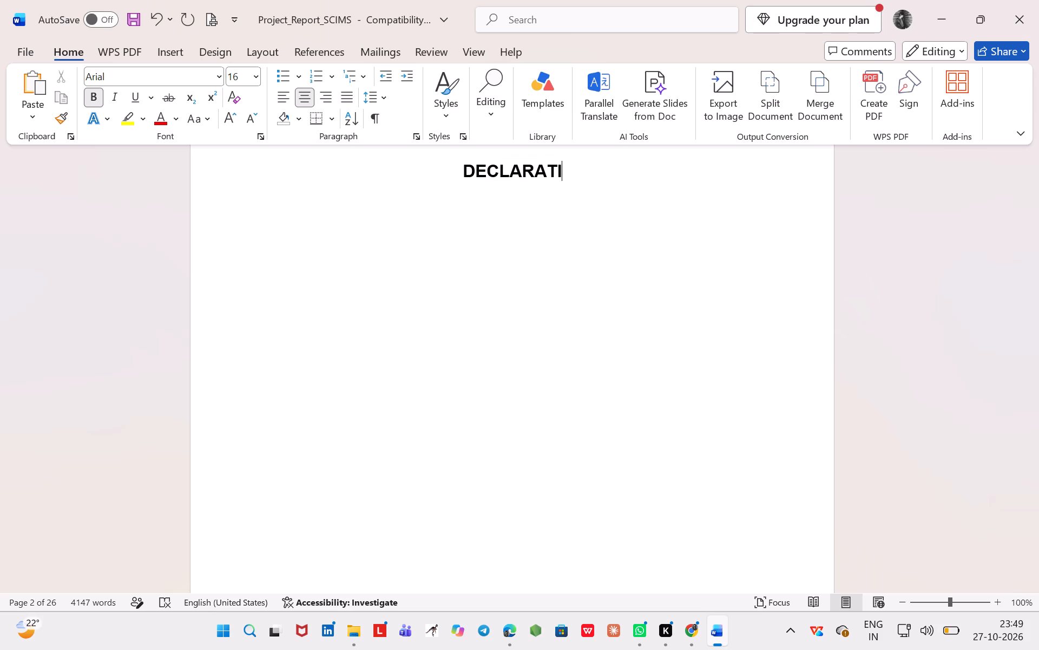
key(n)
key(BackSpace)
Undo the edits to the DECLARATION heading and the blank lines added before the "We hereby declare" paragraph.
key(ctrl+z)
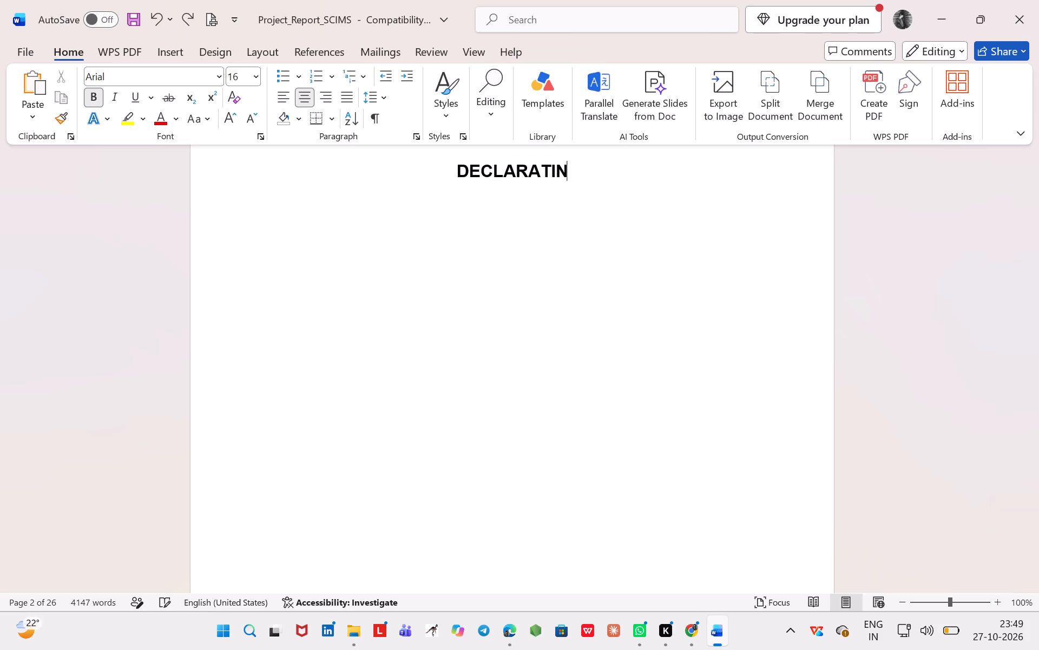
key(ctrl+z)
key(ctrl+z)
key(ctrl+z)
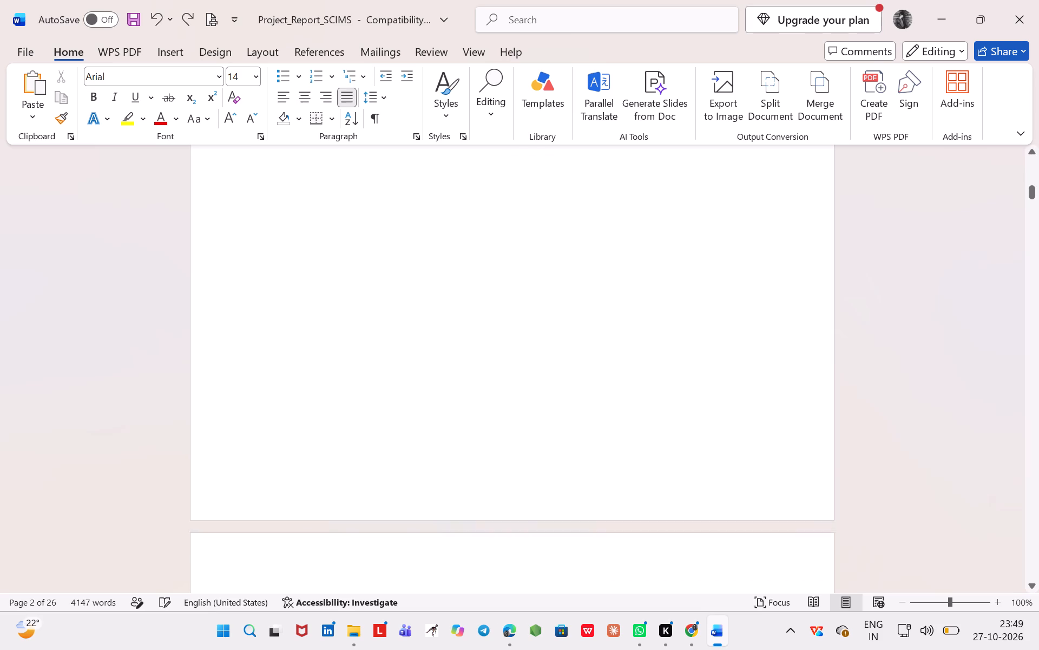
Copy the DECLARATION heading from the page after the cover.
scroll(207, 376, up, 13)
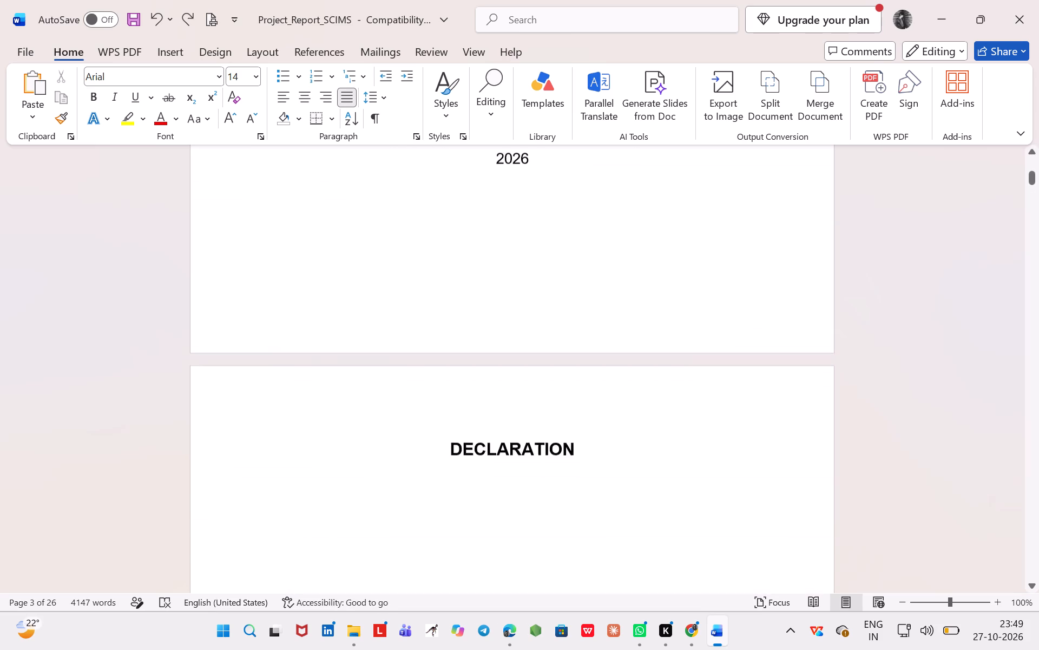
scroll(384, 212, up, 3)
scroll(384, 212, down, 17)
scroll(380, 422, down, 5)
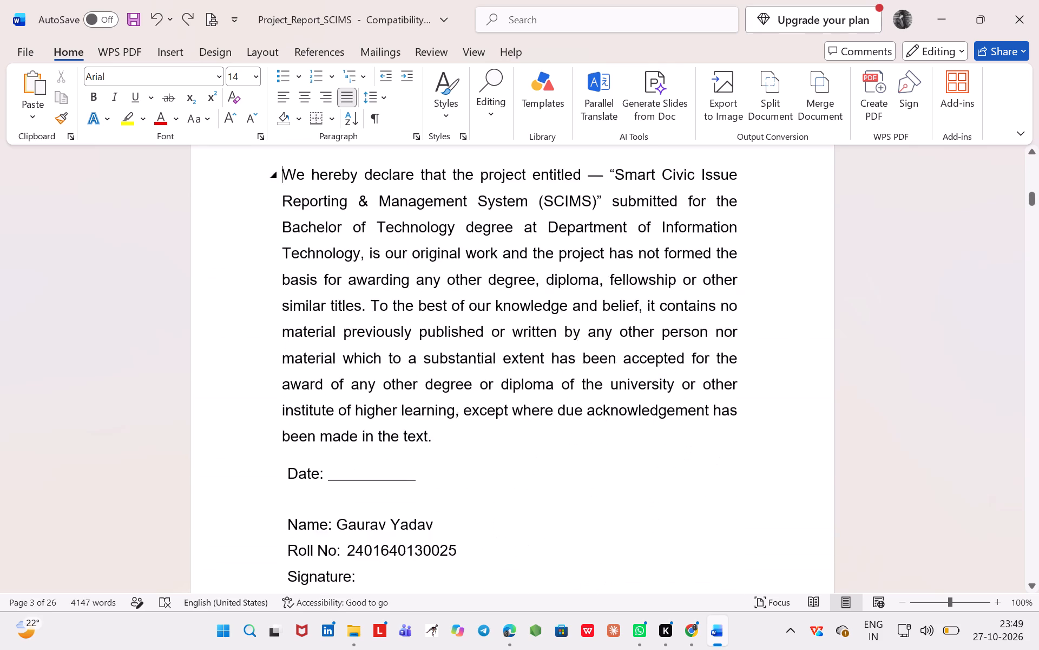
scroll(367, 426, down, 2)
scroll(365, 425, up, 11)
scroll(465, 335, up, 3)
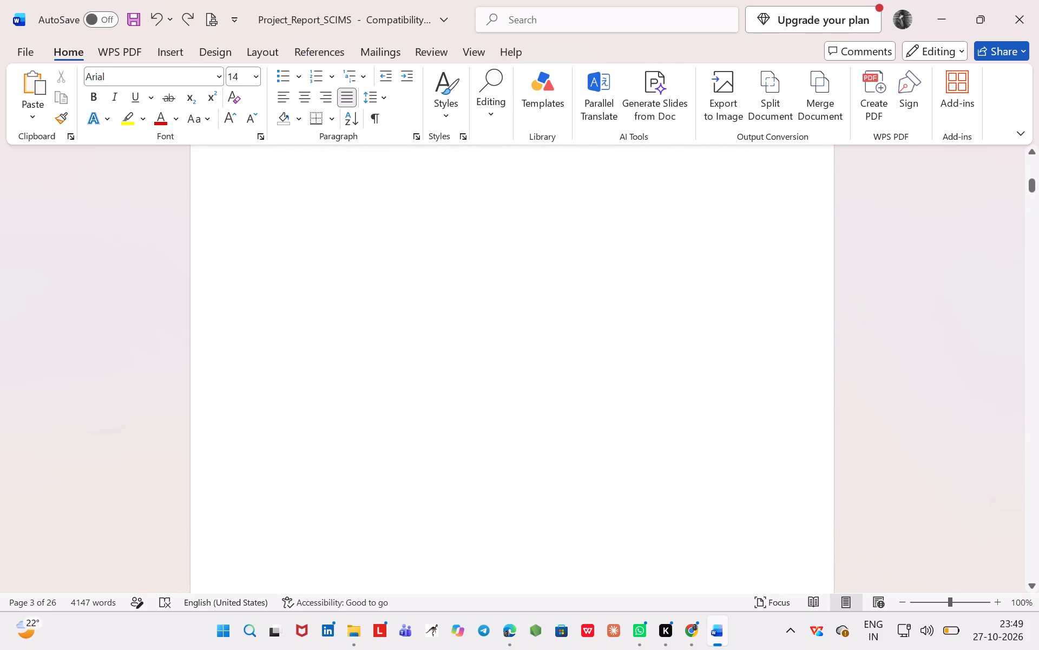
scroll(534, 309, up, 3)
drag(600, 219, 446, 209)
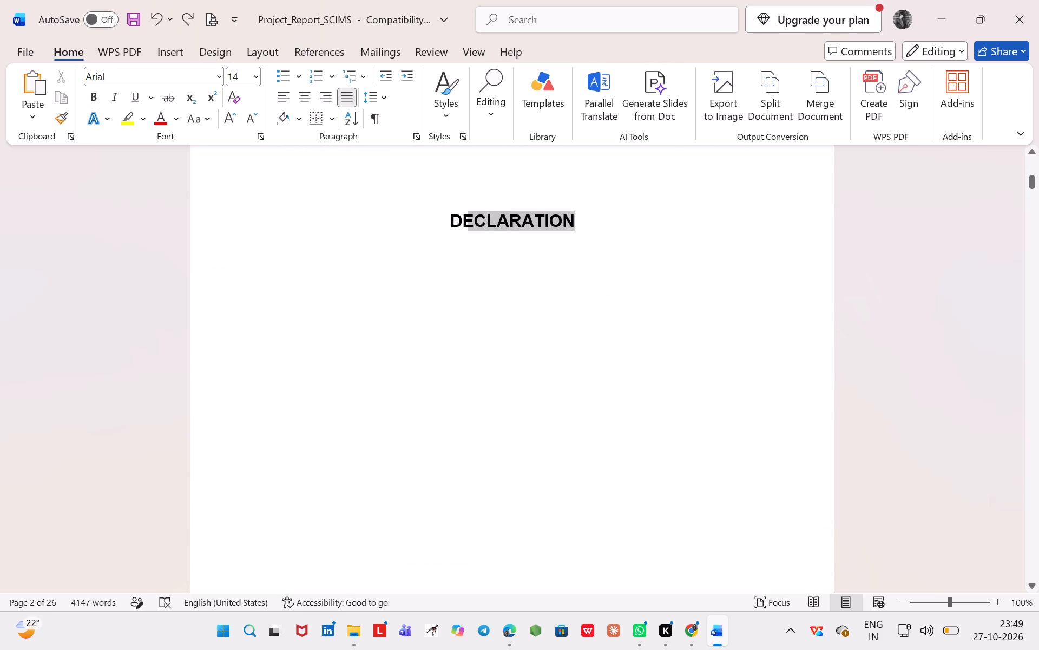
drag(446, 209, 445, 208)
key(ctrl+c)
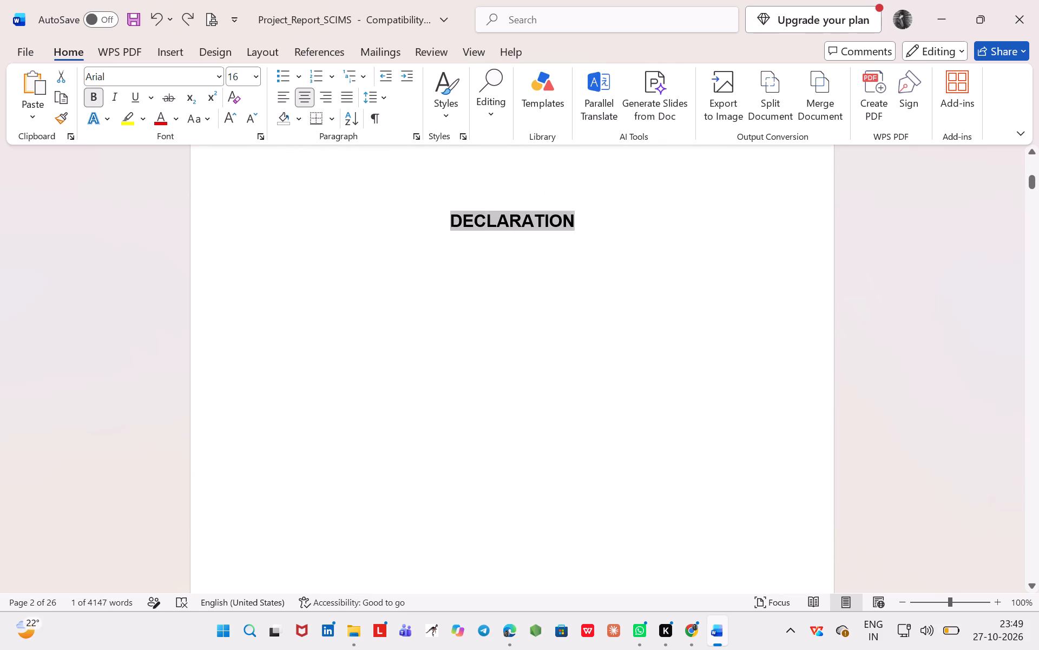
Insert one blank line above the "We hereby declare" paragraph.
scroll(505, 302, down, 9)
scroll(286, 479, down, 4)
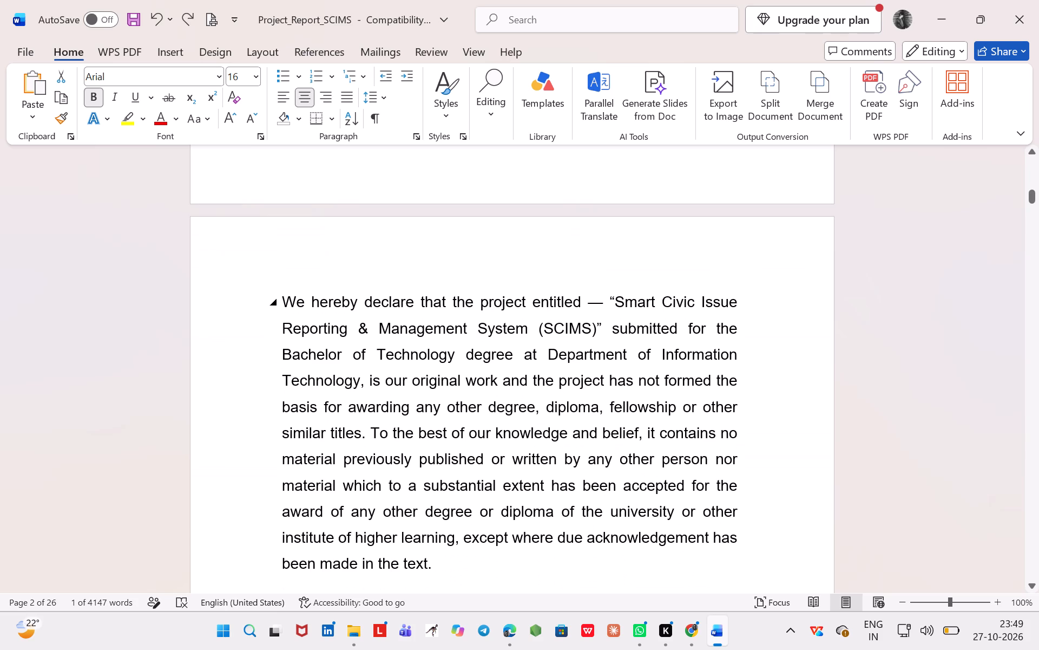
click(280, 301)
key(Return)
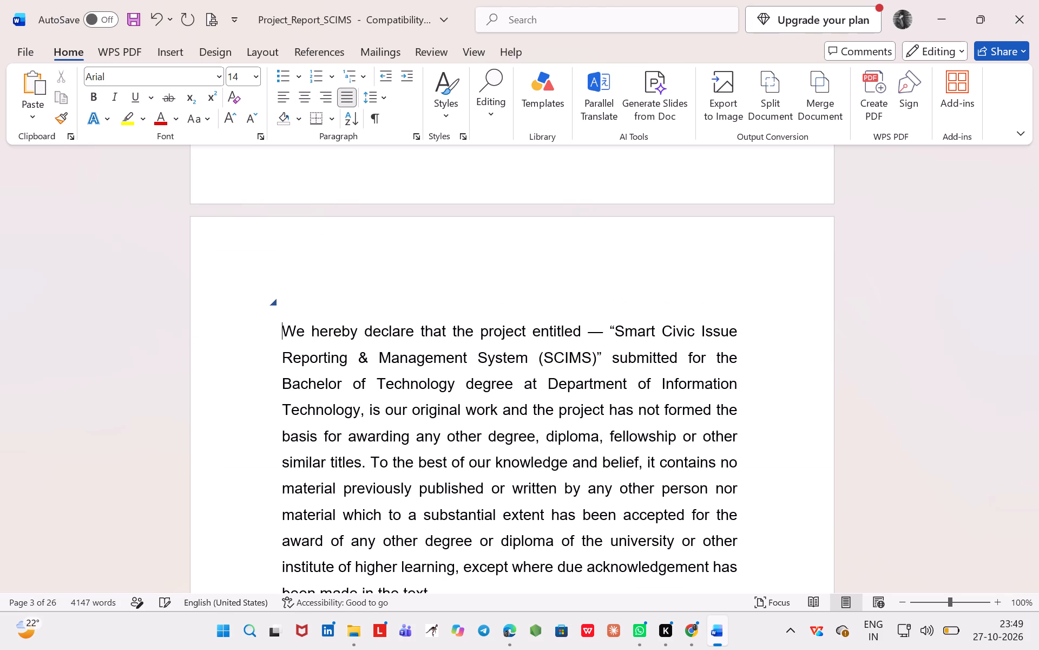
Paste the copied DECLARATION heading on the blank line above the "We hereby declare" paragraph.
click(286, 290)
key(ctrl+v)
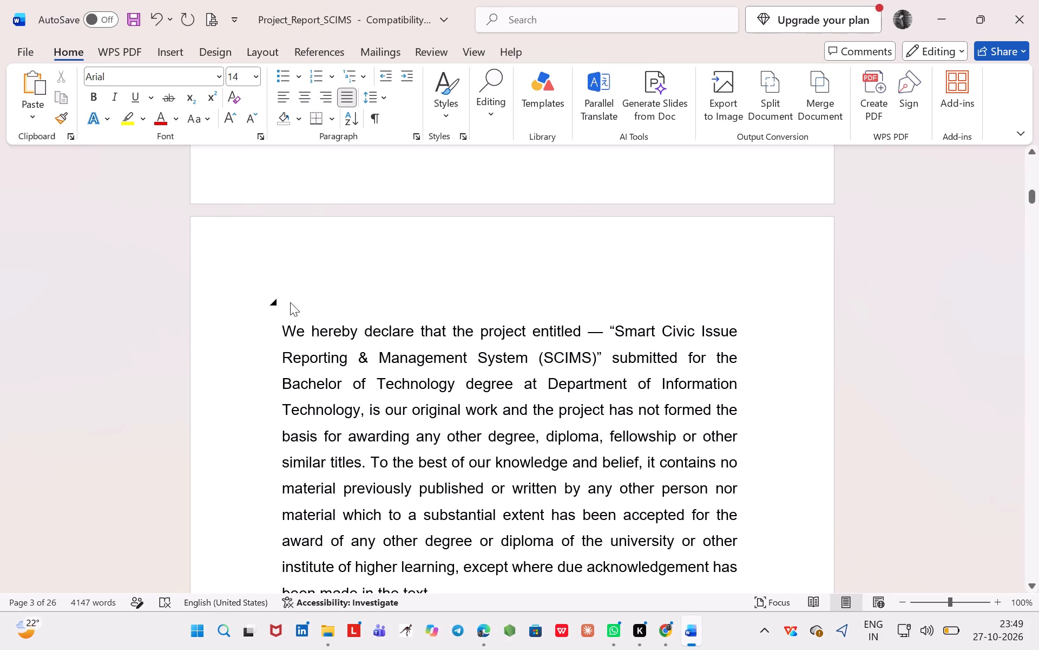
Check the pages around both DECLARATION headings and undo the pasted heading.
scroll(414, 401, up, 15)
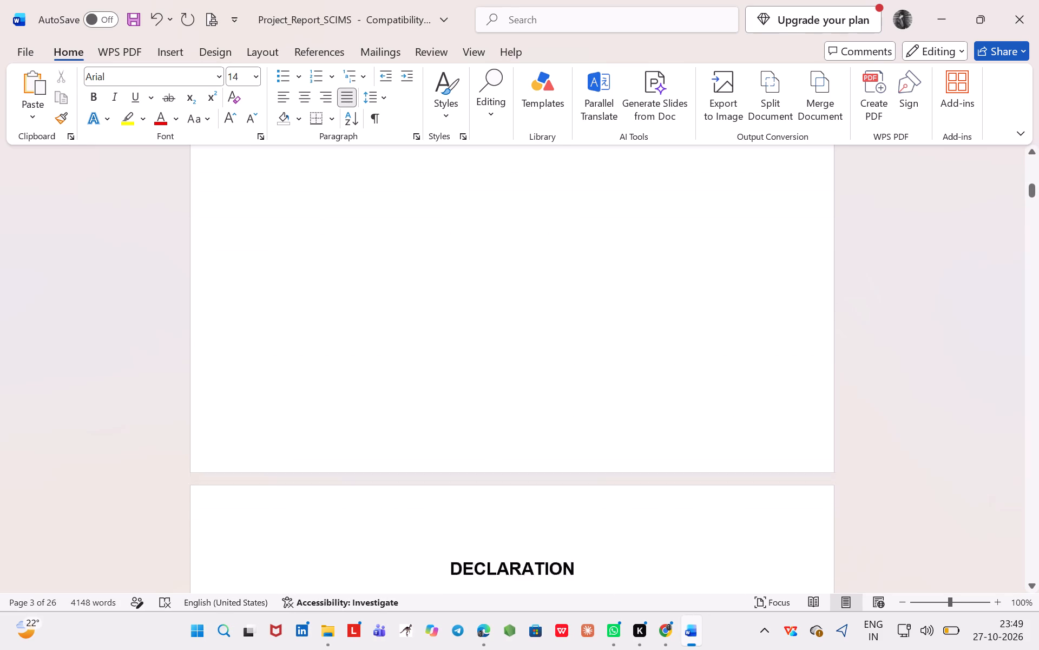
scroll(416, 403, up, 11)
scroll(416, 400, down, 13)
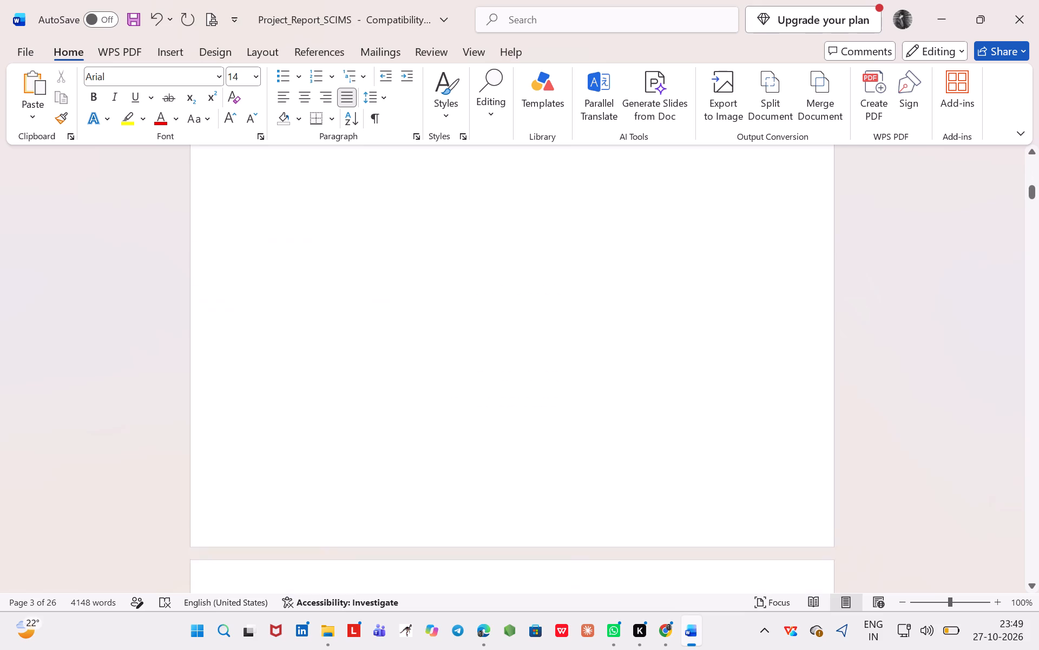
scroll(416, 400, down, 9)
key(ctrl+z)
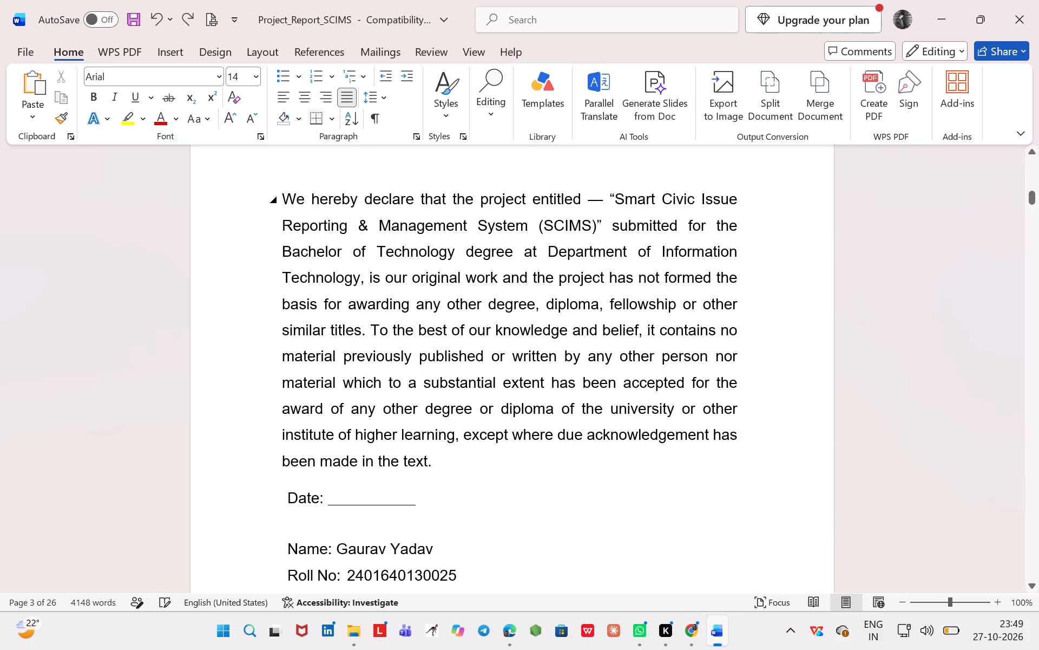
Enter an indented DECLARATION heading on the blank line above the "We hereby declare" paragraph, roughly centred with spaces.
scroll(416, 400, up, 5)
key(space)
key(space)
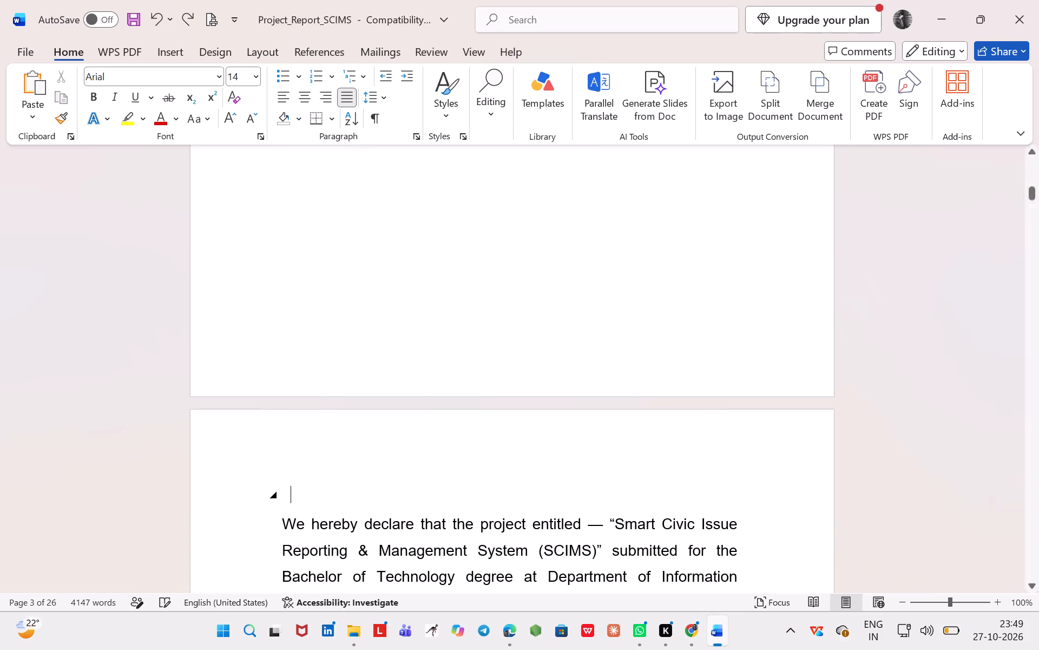
key(space)
key(space)
key(space)
key(space)
key(space)
text(DECL)
scroll(280, 499, up, 6)
scroll(352, 449, up, 5)
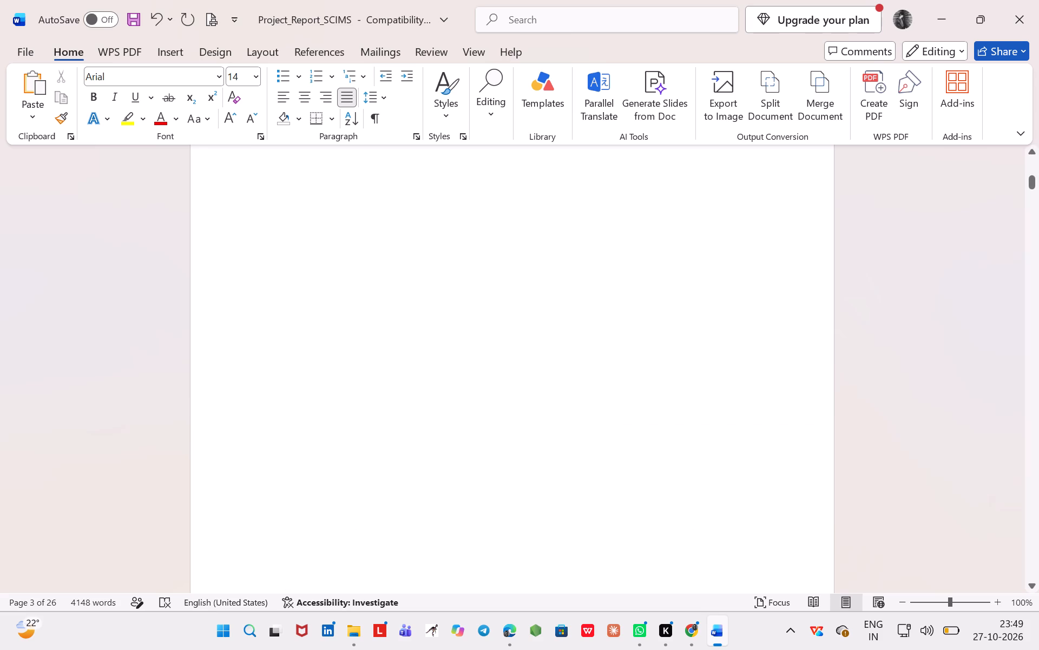
scroll(374, 438, down, 11)
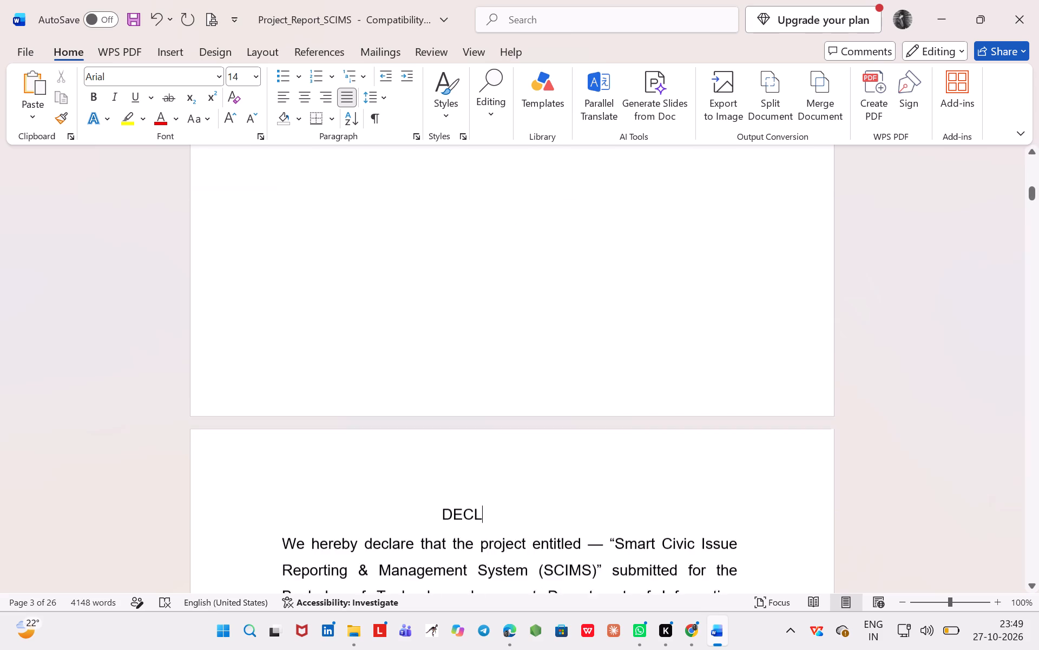
scroll(375, 439, down, 2)
key(a)
key(t)
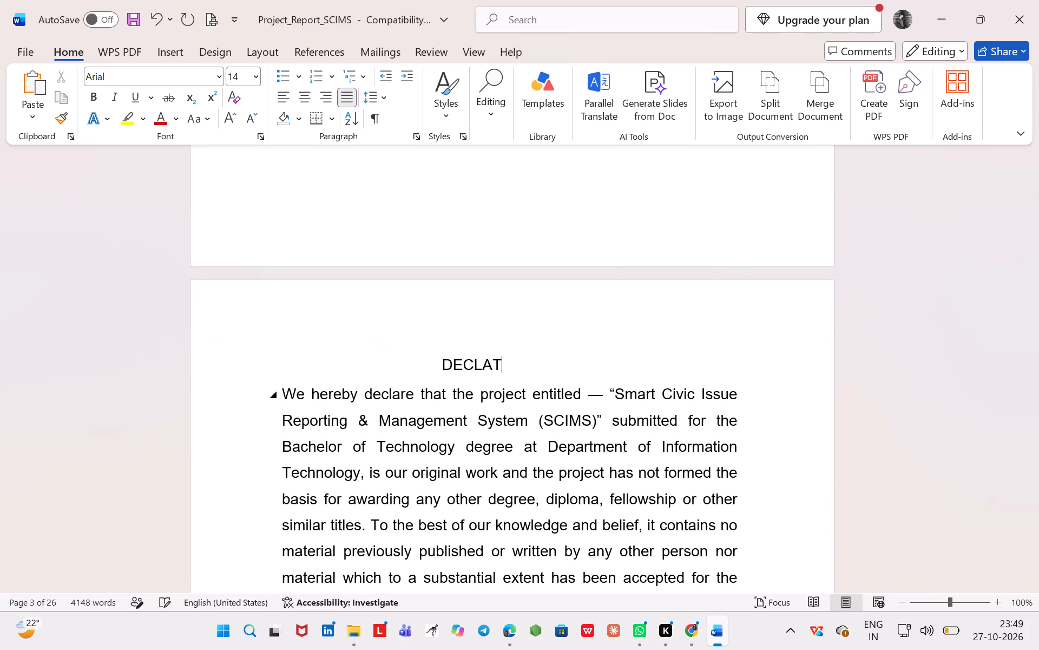
key(a)
scroll(375, 440, up, 7)
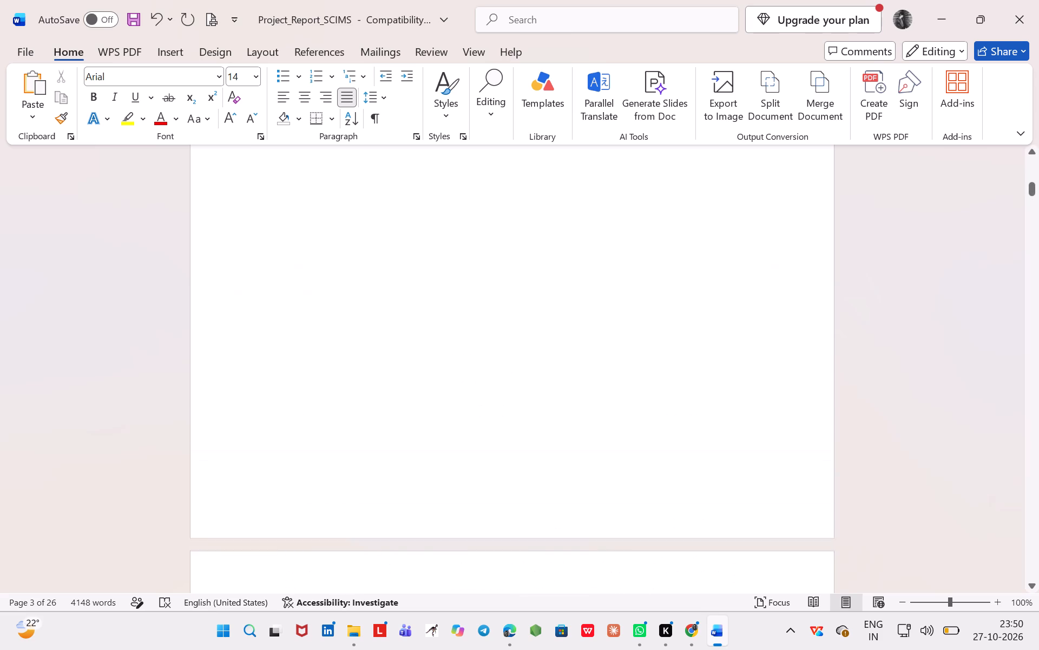
scroll(353, 430, up, 8)
scroll(353, 427, down, 12)
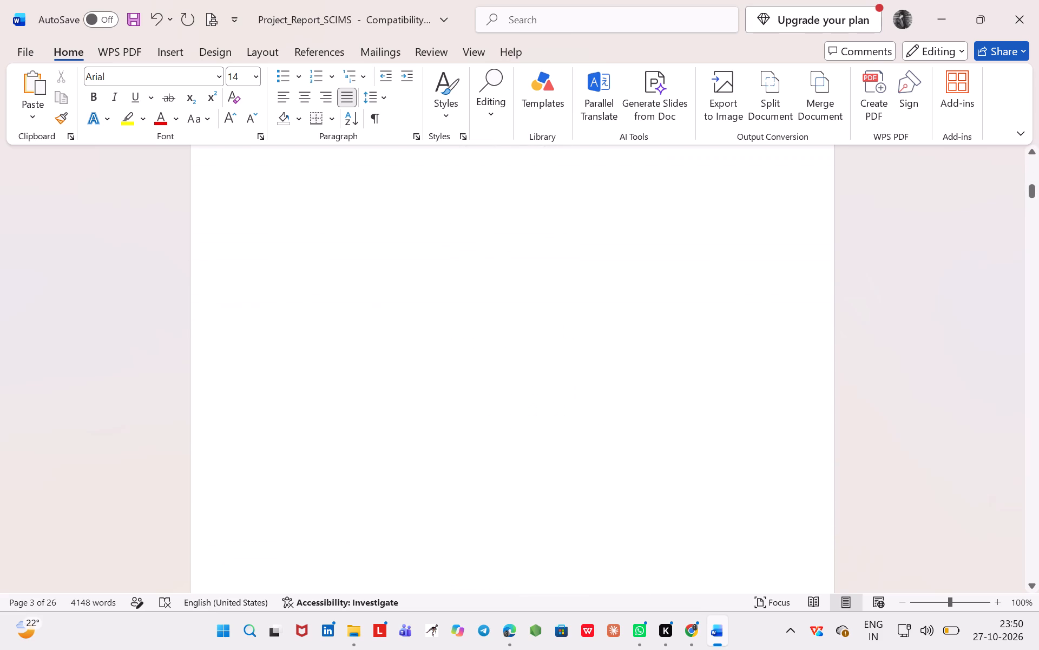
scroll(353, 427, down, 3)
key(BackSpace)
key(BackSpace)
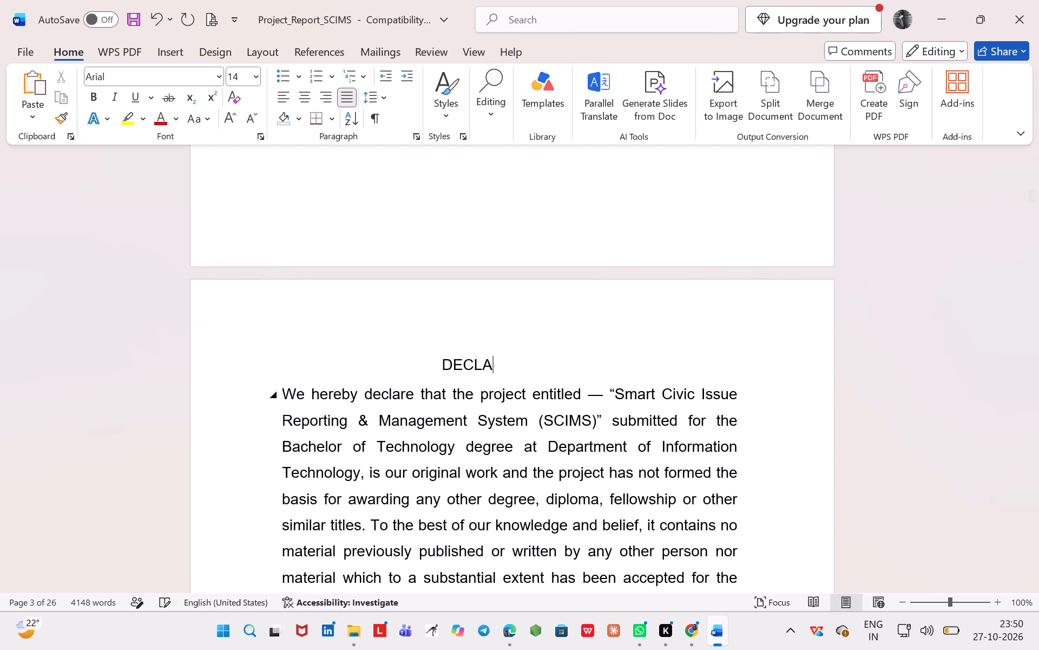
text(RATION)
Make the new DECLARATION heading above the "We hereby declare" paragraph bold.
drag(557, 370, 440, 350)
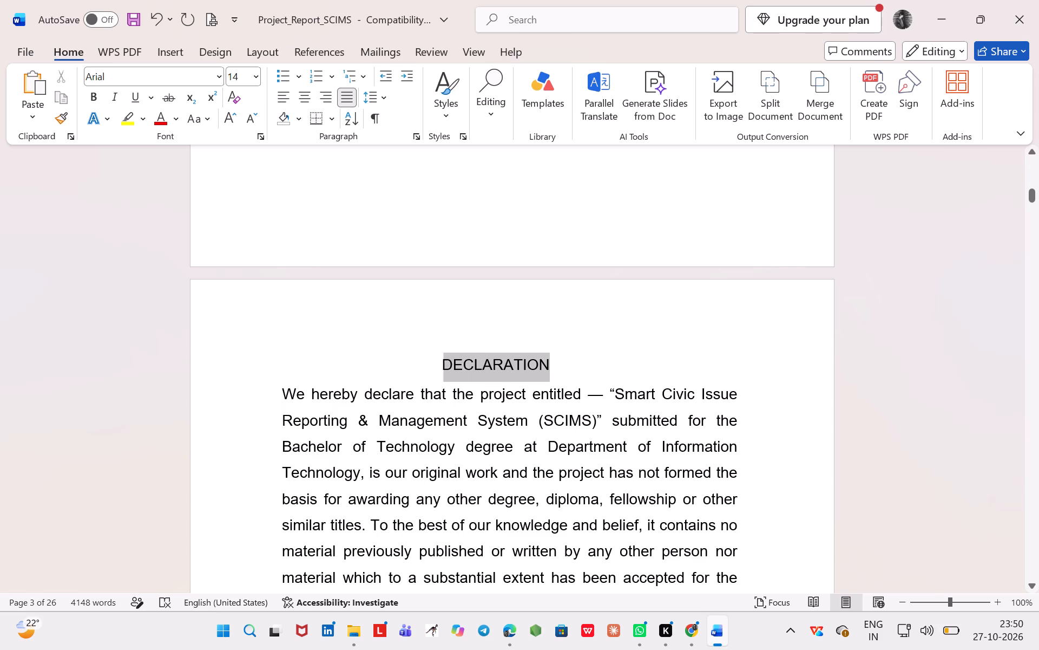
drag(440, 350, 440, 350)
click(98, 89)
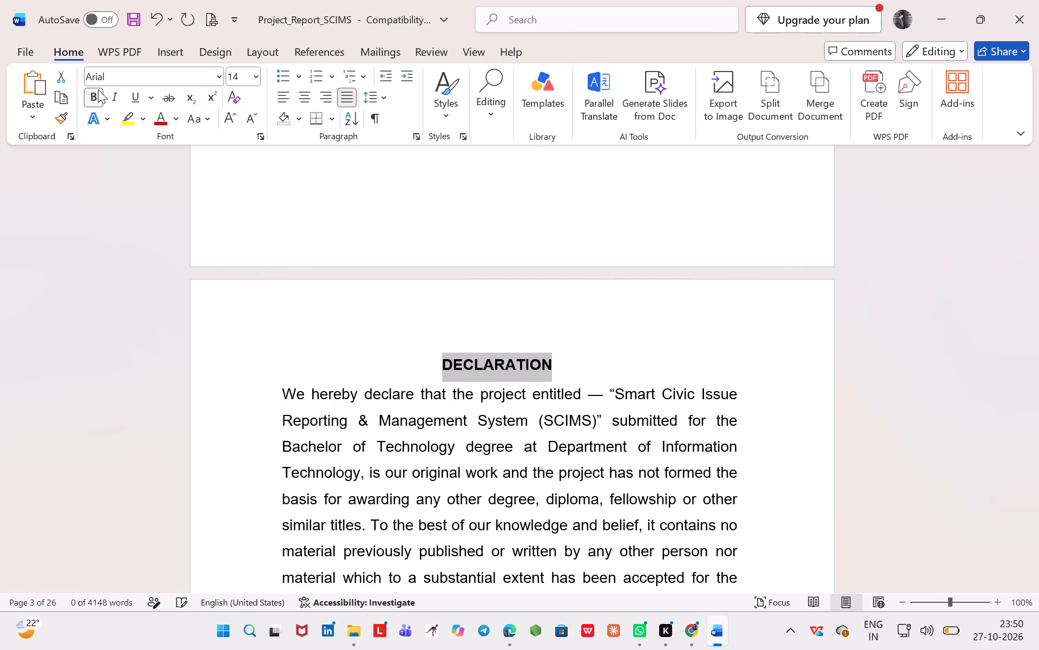
Insert a blank line between the new DECLARATION heading and the "We hereby declare" paragraph.
click(590, 355)
key(Return)
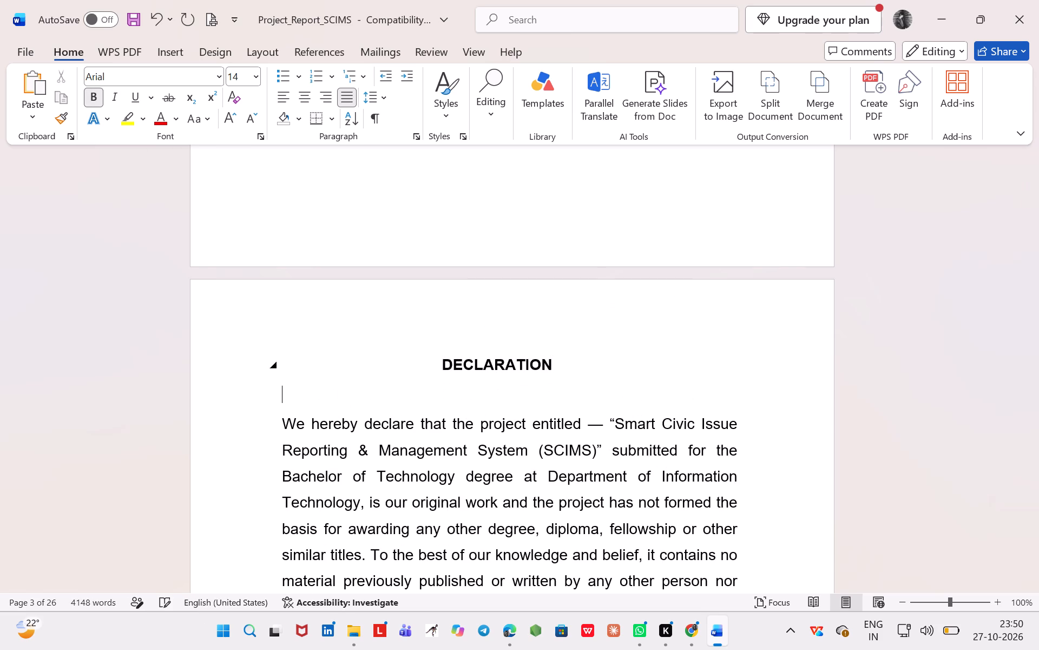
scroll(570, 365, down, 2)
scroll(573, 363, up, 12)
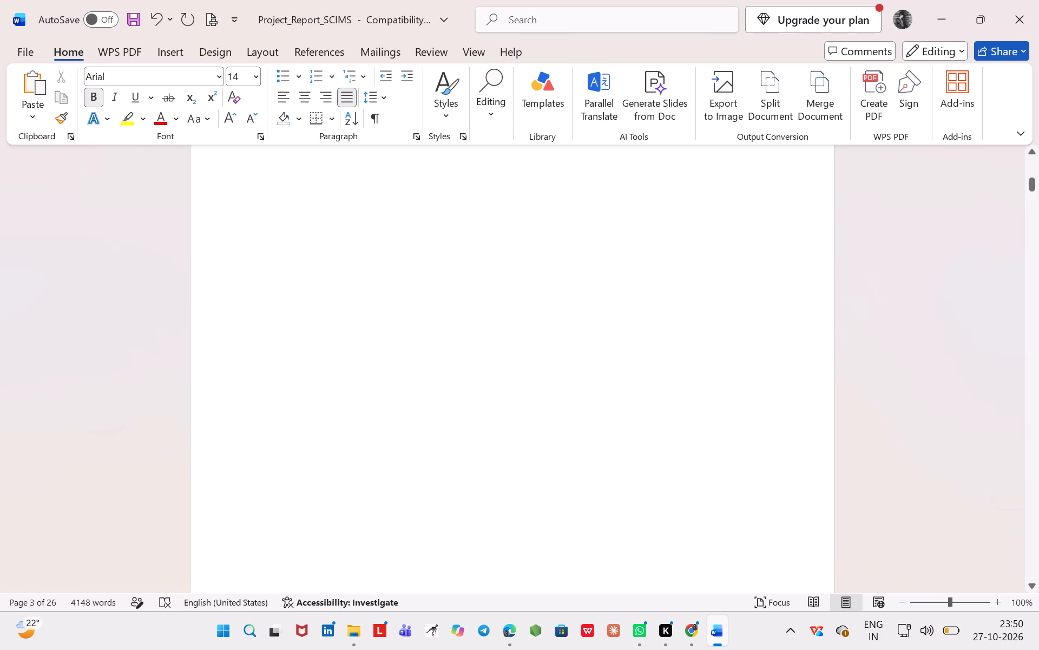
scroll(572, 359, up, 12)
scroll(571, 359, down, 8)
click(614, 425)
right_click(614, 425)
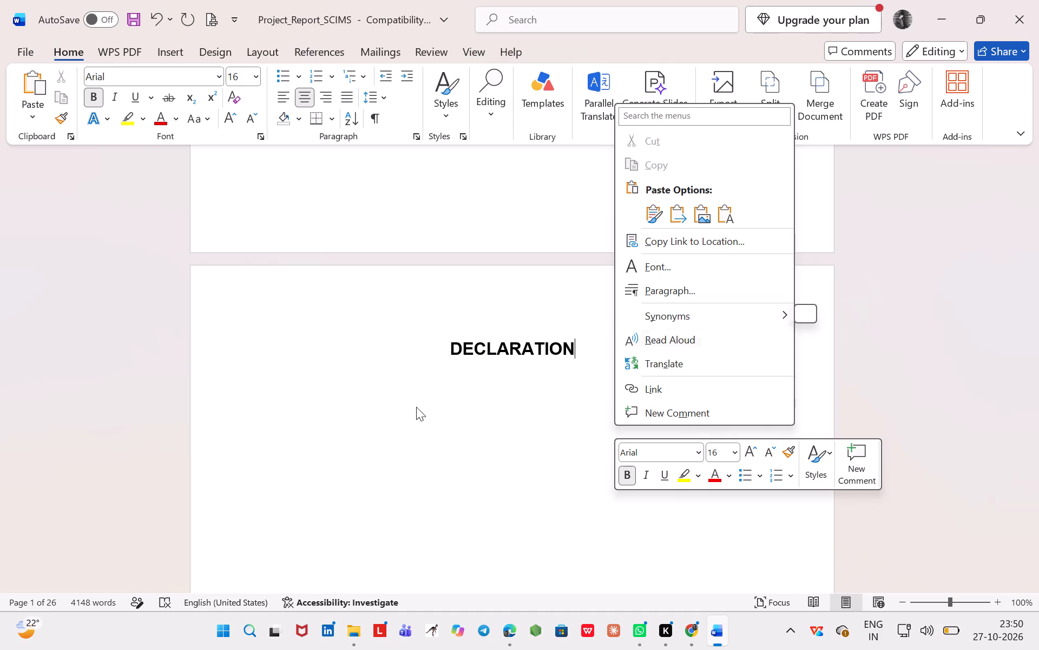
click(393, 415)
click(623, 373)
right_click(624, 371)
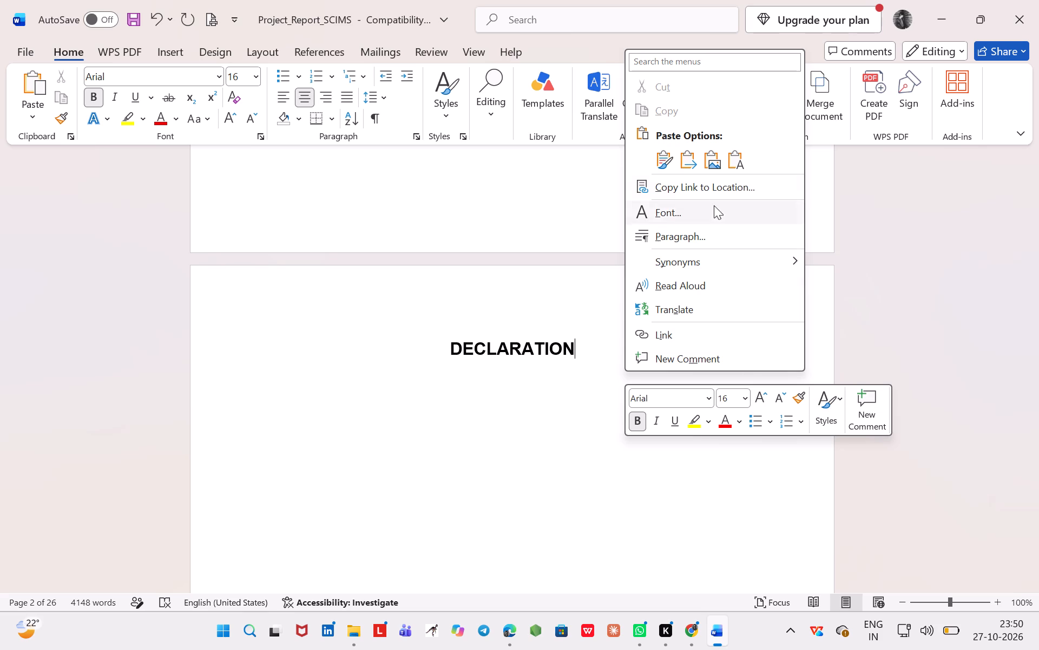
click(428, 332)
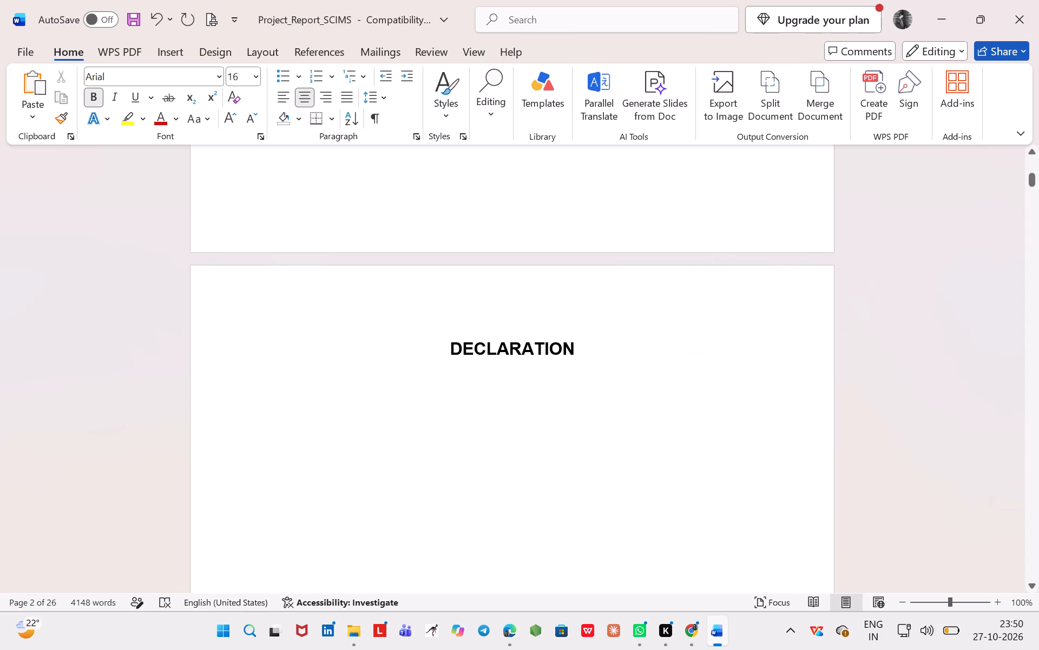
Delete the old DECLARATION heading from the otherwise empty page after the cover.
key(BackSpace)
key(BackSpace)
key(BackSpace)
key(BackSpace)
key(BackSpace)
key(BackSpace)
key(BackSpace)
key(BackSpace)
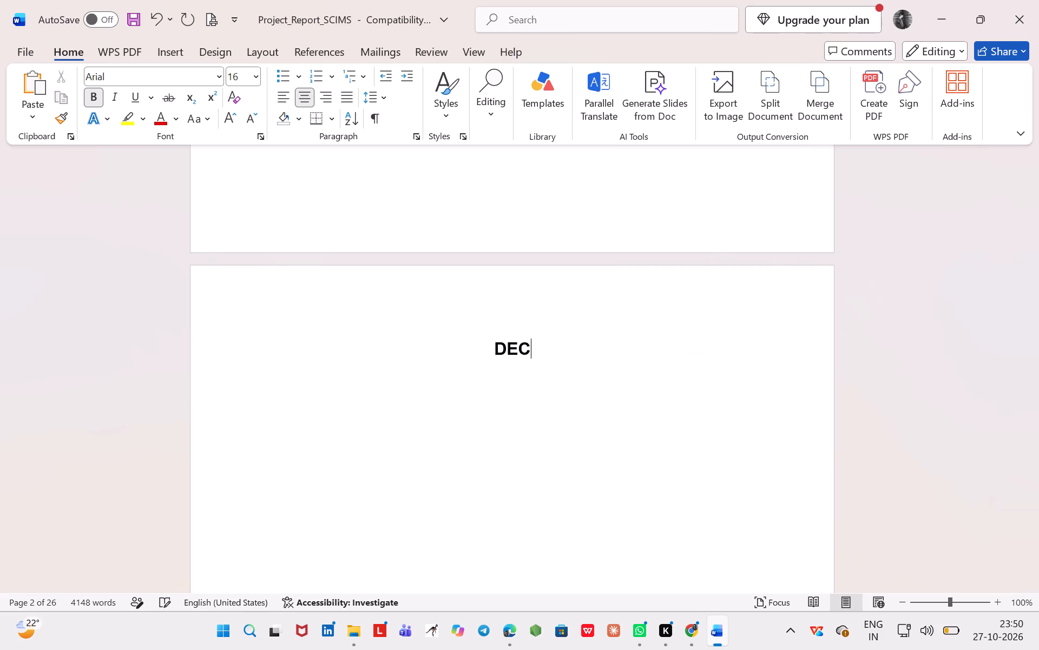
key(BackSpace)
key(BackSpace)
key(BackSpace)
Check the page flow from the cover through the declaration page to the end of the acknowledgement text.
scroll(407, 377, up, 4)
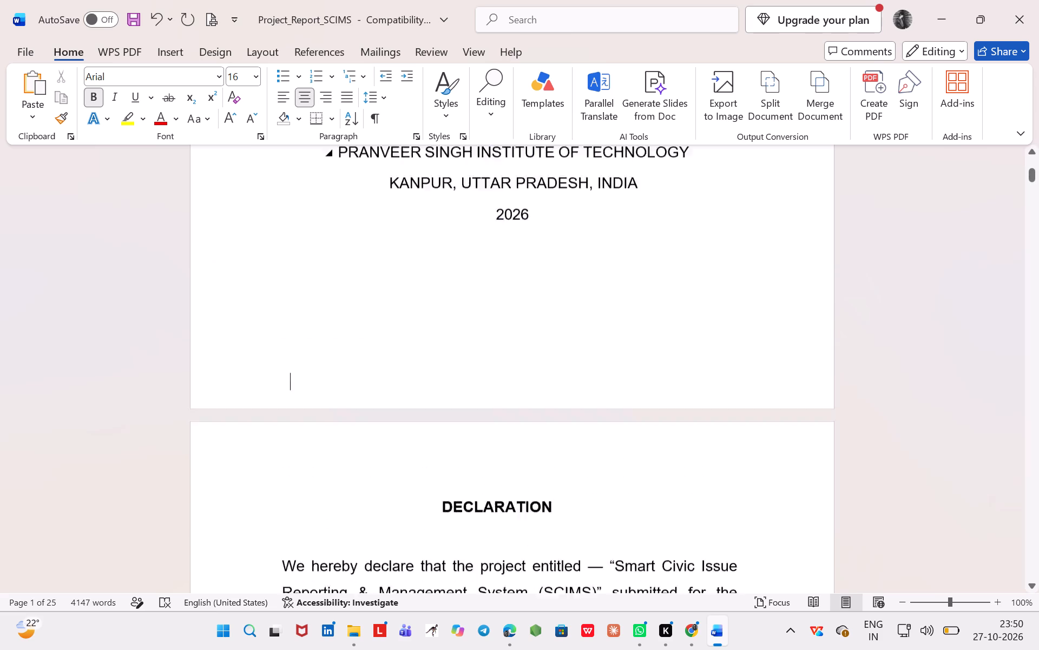
scroll(507, 336, up, 4)
scroll(507, 336, down, 16)
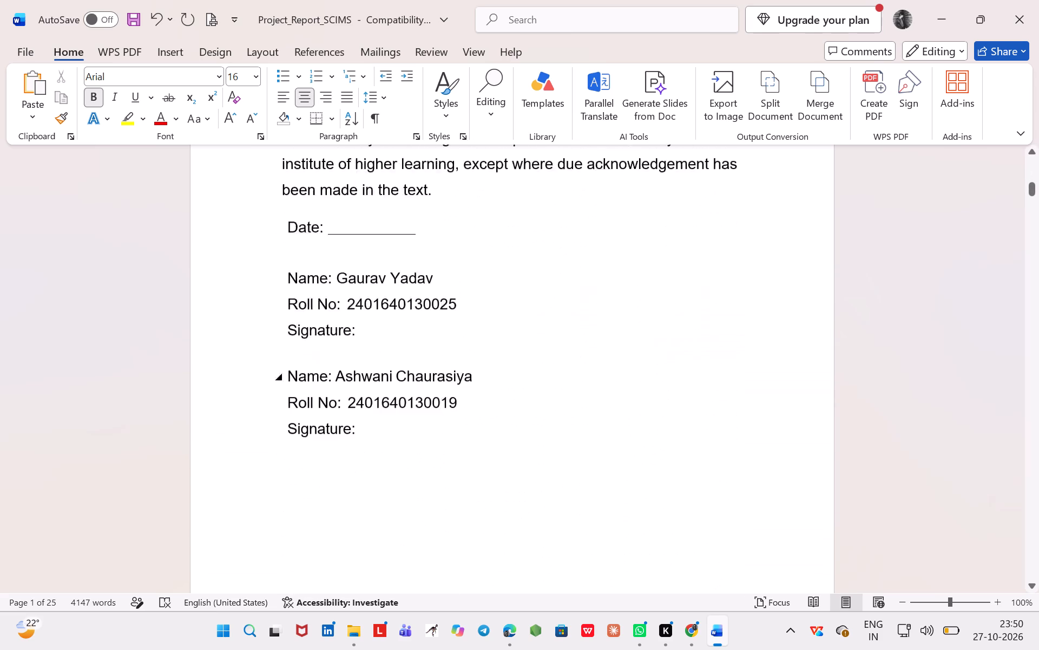
scroll(508, 339, down, 15)
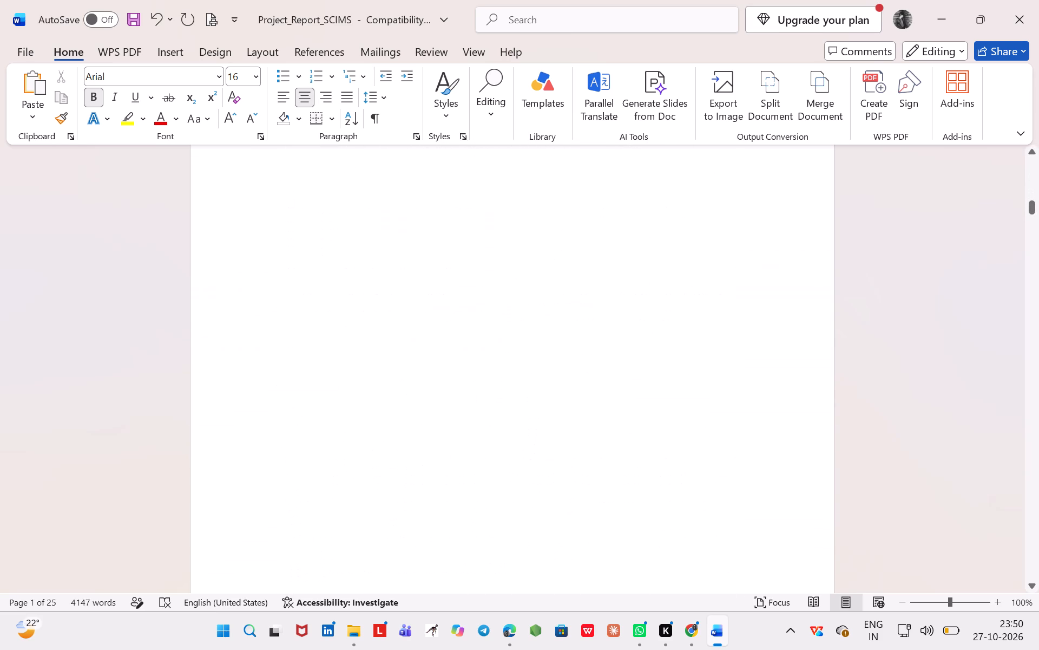
scroll(508, 343, down, 7)
scroll(508, 343, up, 4)
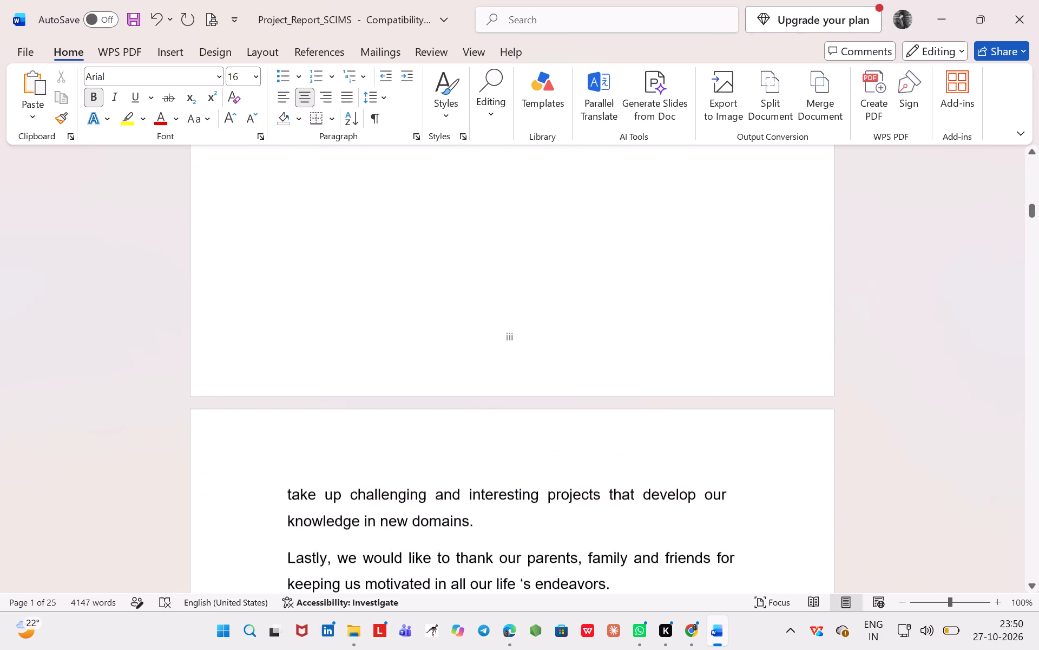
scroll(508, 343, up, 5)
scroll(508, 343, down, 5)
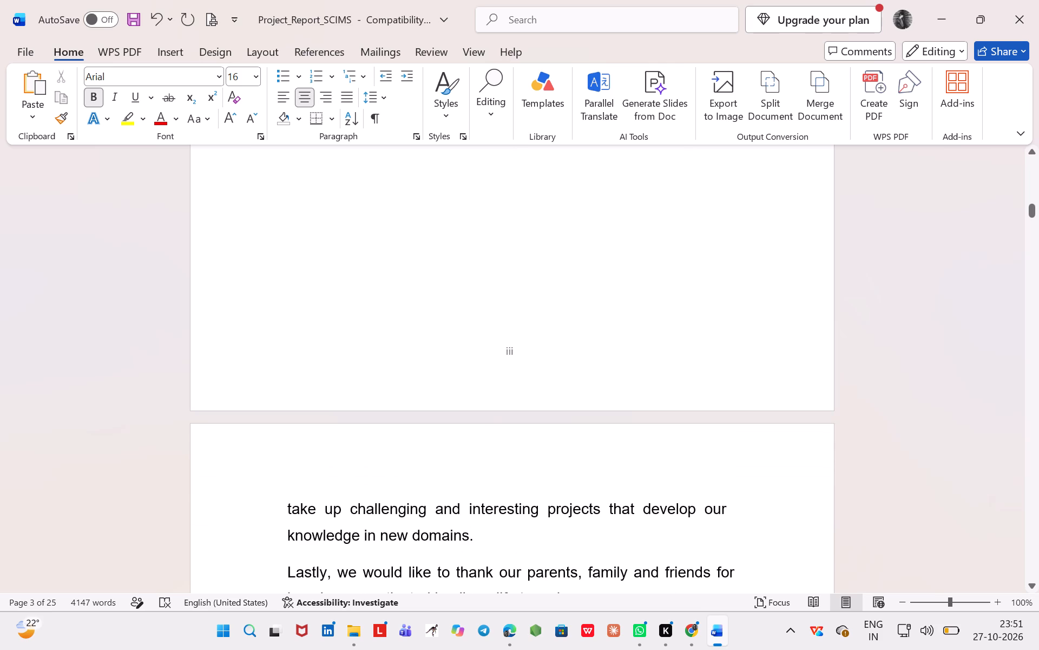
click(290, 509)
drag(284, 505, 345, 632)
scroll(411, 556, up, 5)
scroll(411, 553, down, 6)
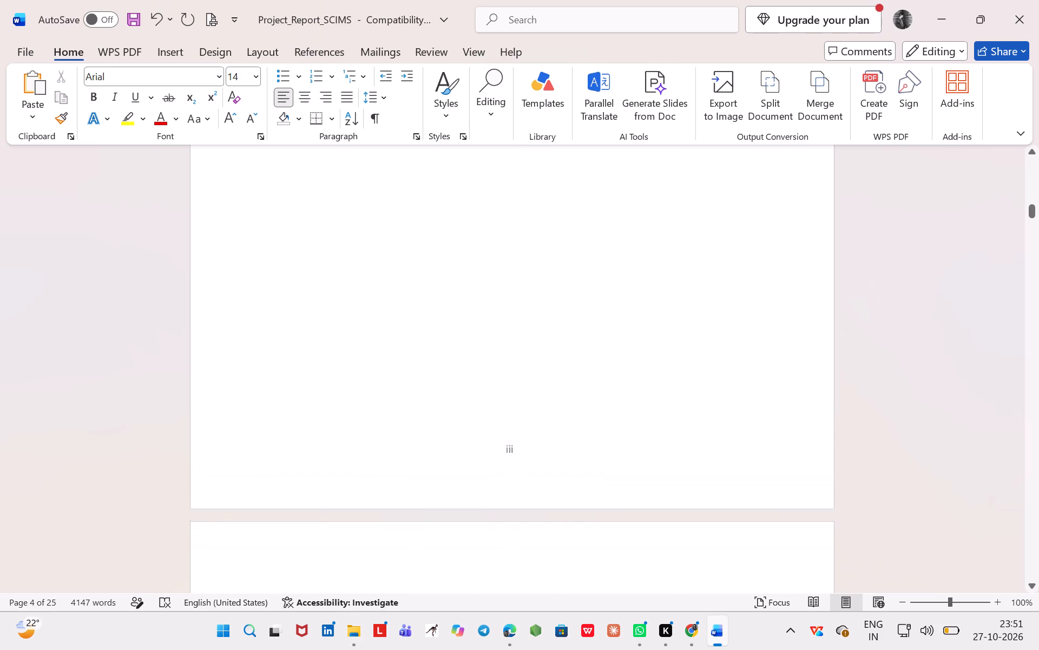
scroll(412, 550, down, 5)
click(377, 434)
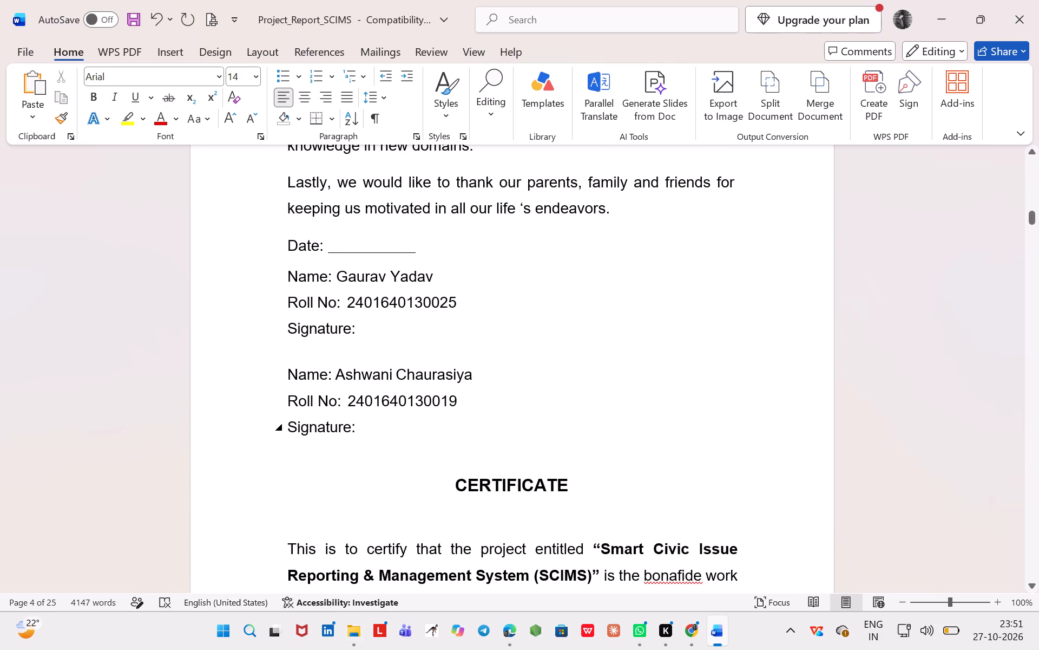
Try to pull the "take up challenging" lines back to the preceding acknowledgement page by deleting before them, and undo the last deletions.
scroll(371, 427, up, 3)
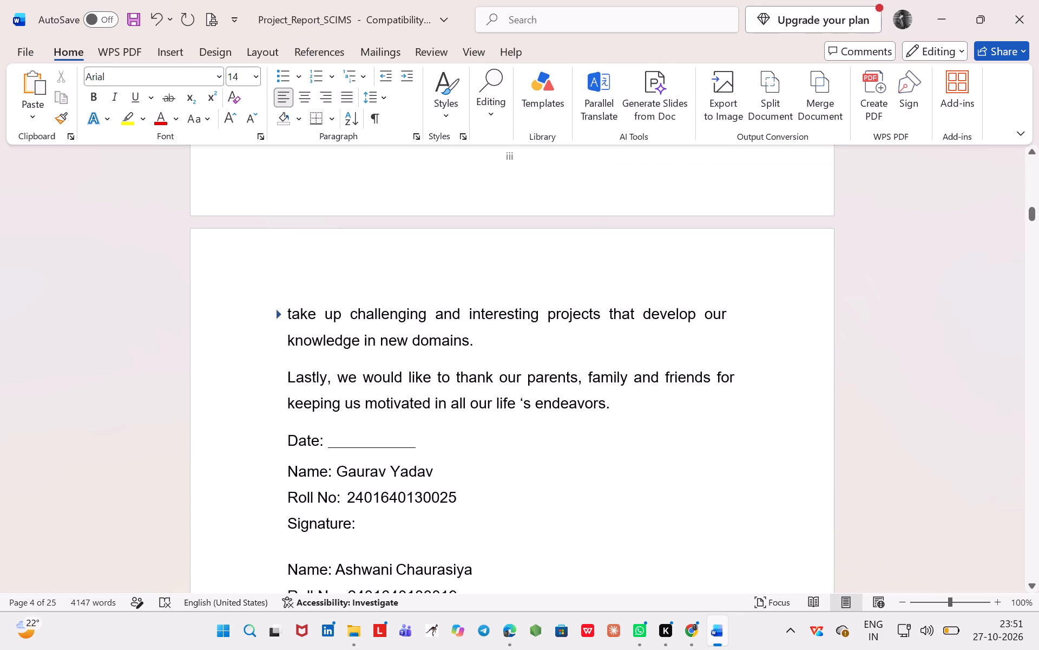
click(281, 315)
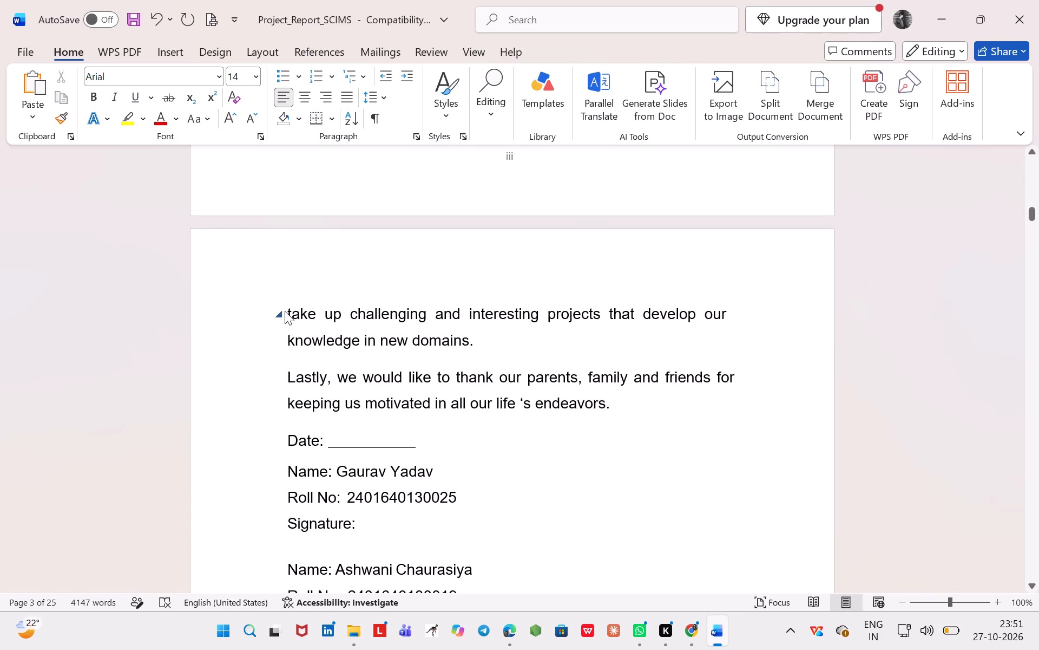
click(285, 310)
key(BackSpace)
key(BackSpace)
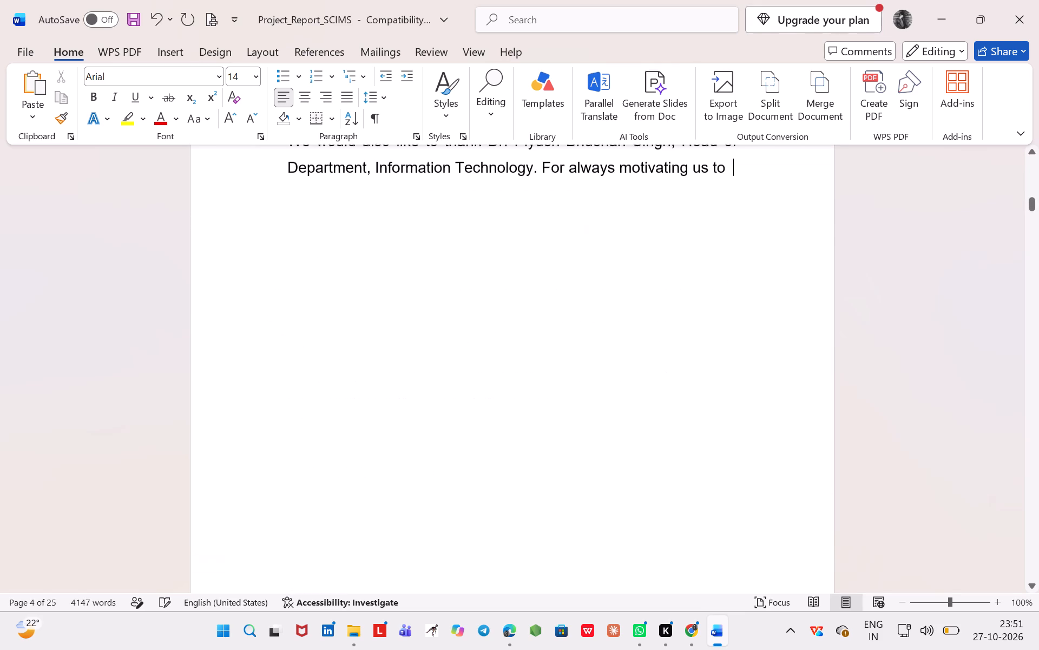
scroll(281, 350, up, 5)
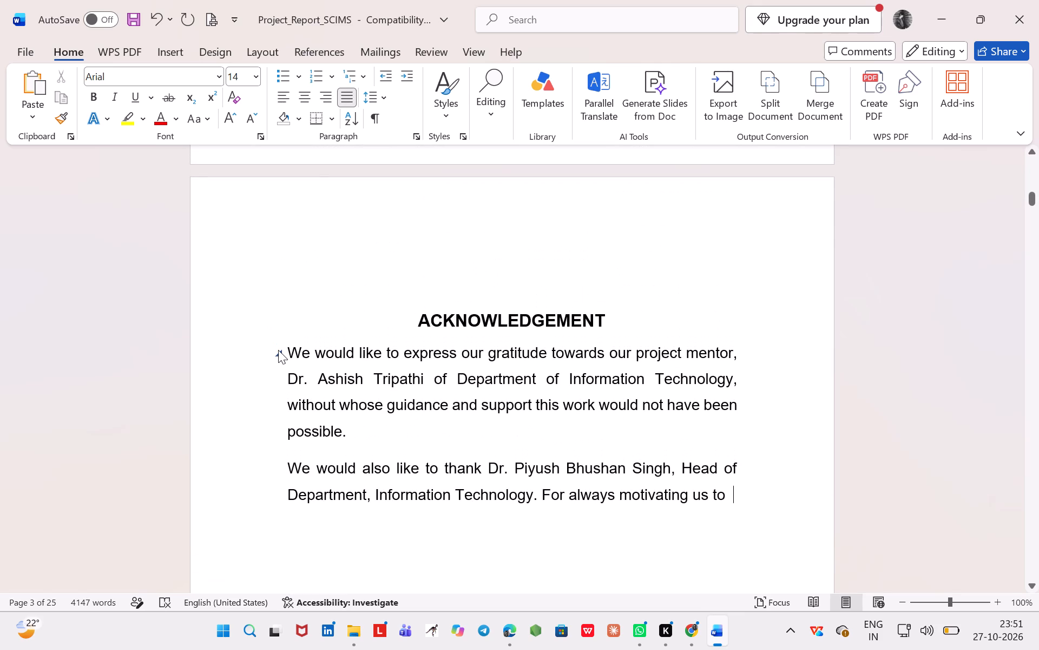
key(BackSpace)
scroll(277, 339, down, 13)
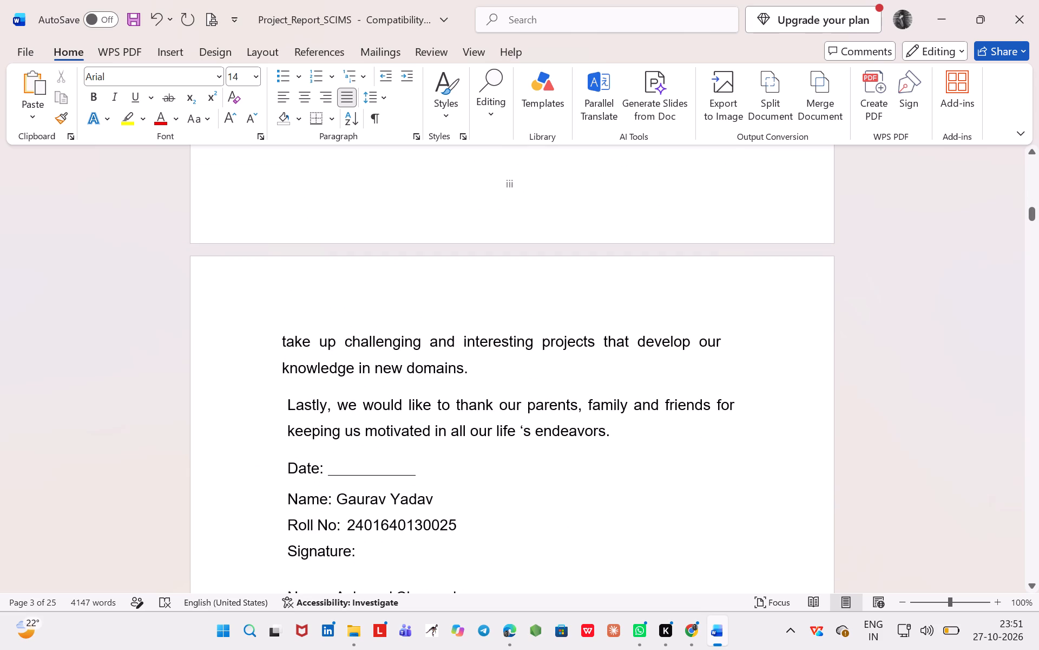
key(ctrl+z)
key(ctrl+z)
Copy and delete the acknowledgement remainder above CERTIFICATE, from "take up challenging" through the second Signature line.
scroll(314, 336, up, 15)
scroll(344, 340, down, 7)
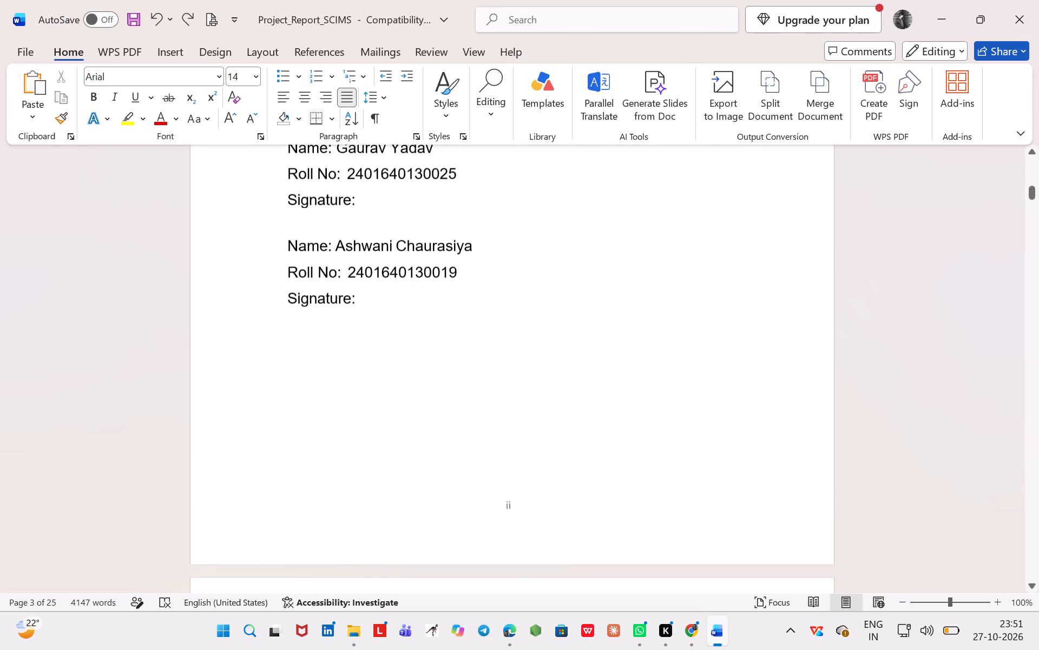
scroll(344, 340, down, 11)
scroll(333, 403, down, 8)
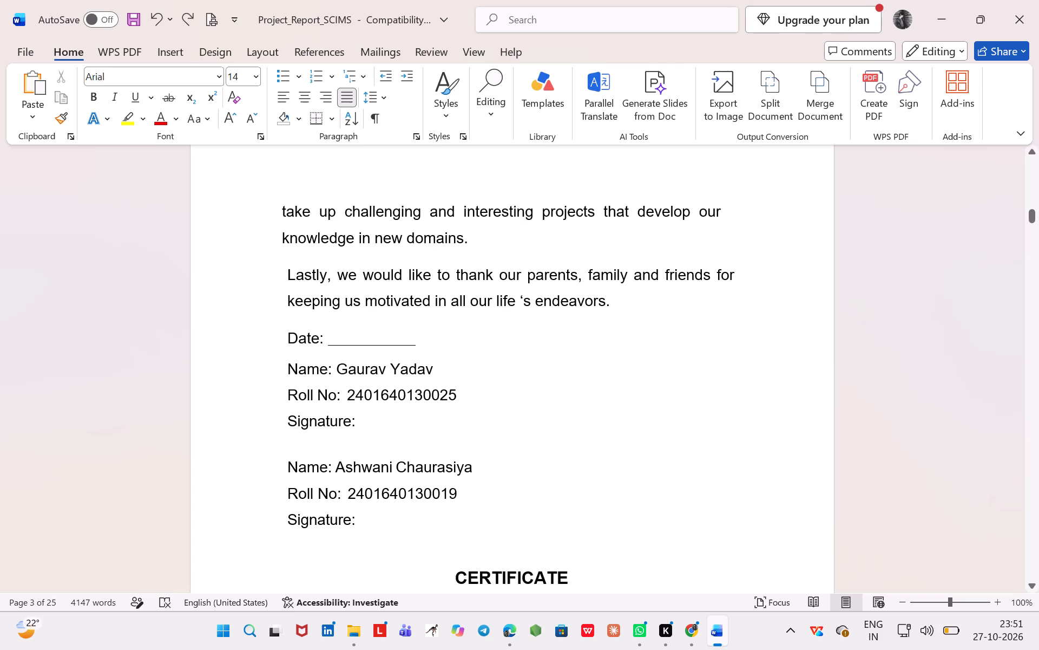
drag(364, 464, 310, 219)
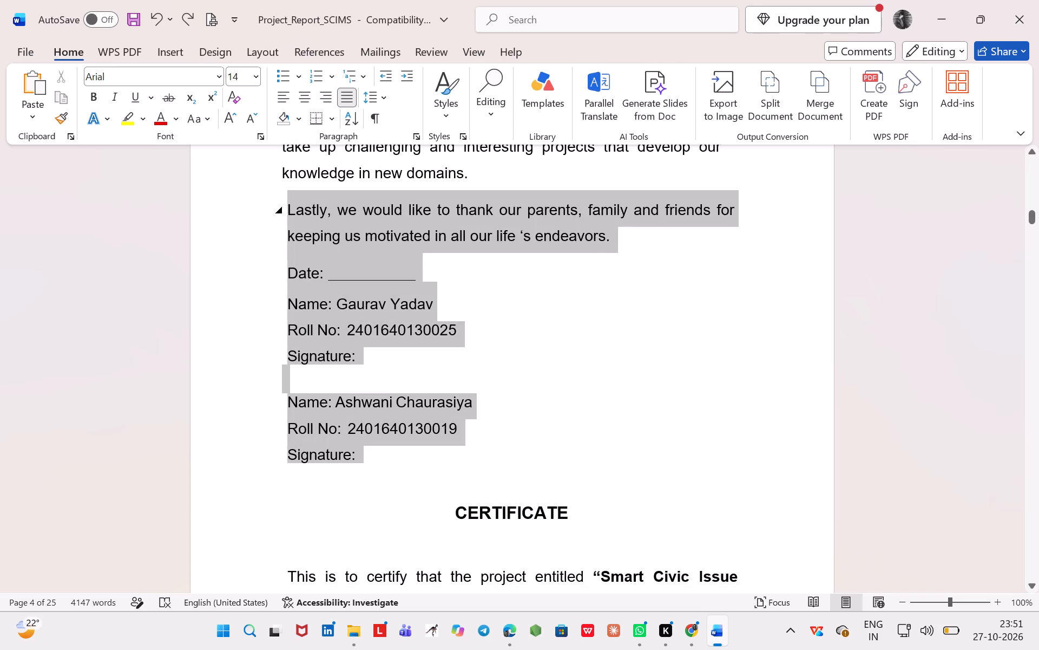
drag(310, 219, 275, 385)
key(ctrl+c)
key(BackSpace)
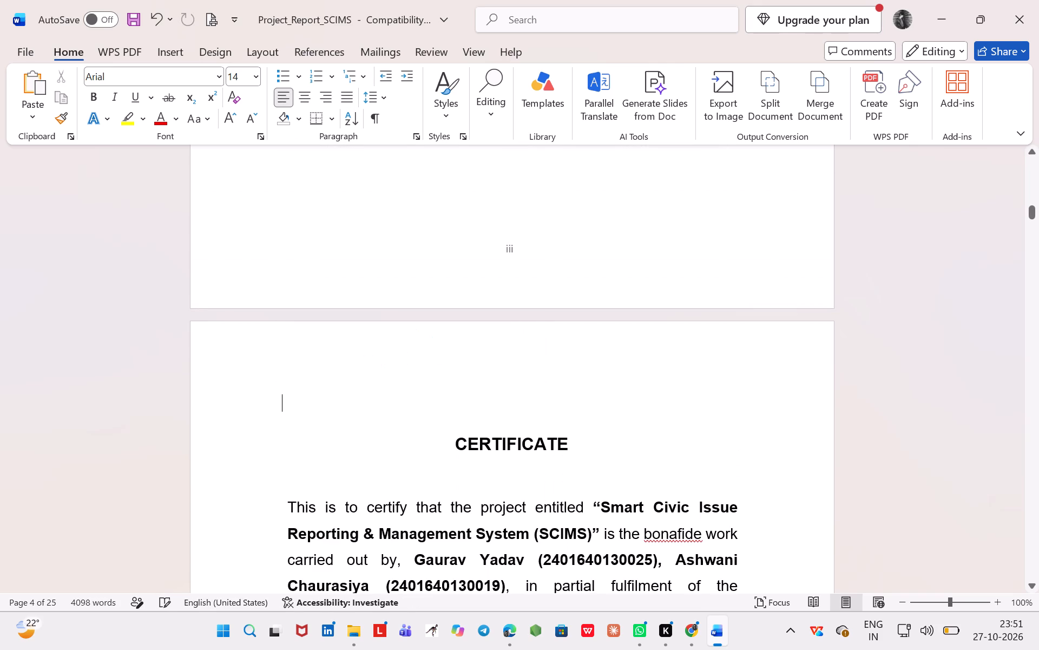
Paste the copied acknowledgement remainder on a new line after "For always motivating us to".
scroll(282, 394, up, 3)
scroll(358, 354, up, 4)
click(786, 177)
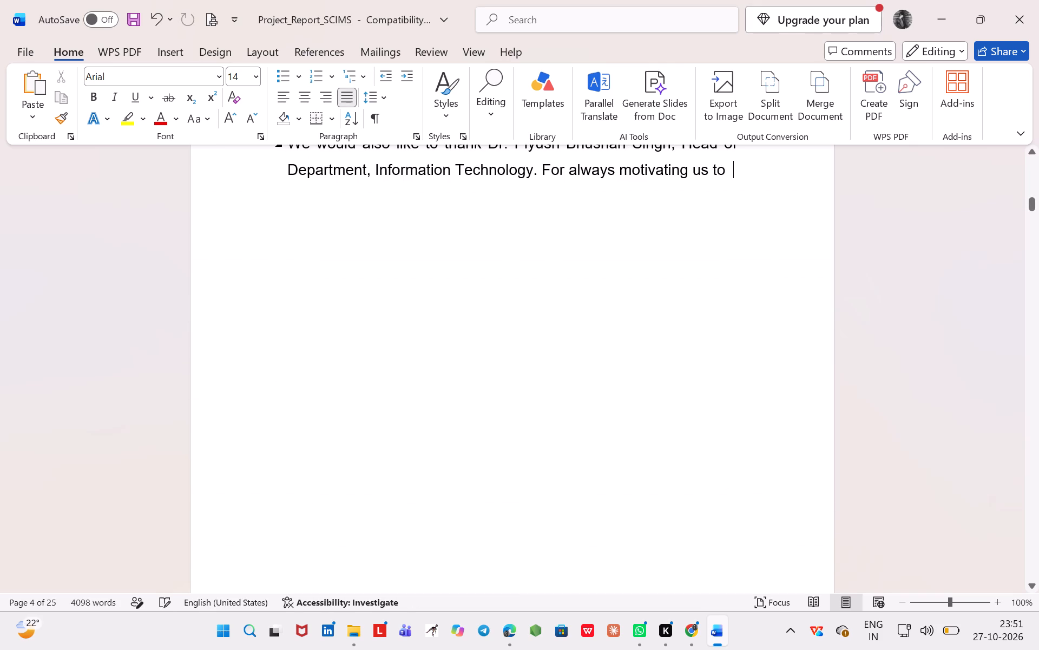
key(Return)
key(ctrl+v)
scroll(478, 238, up, 2)
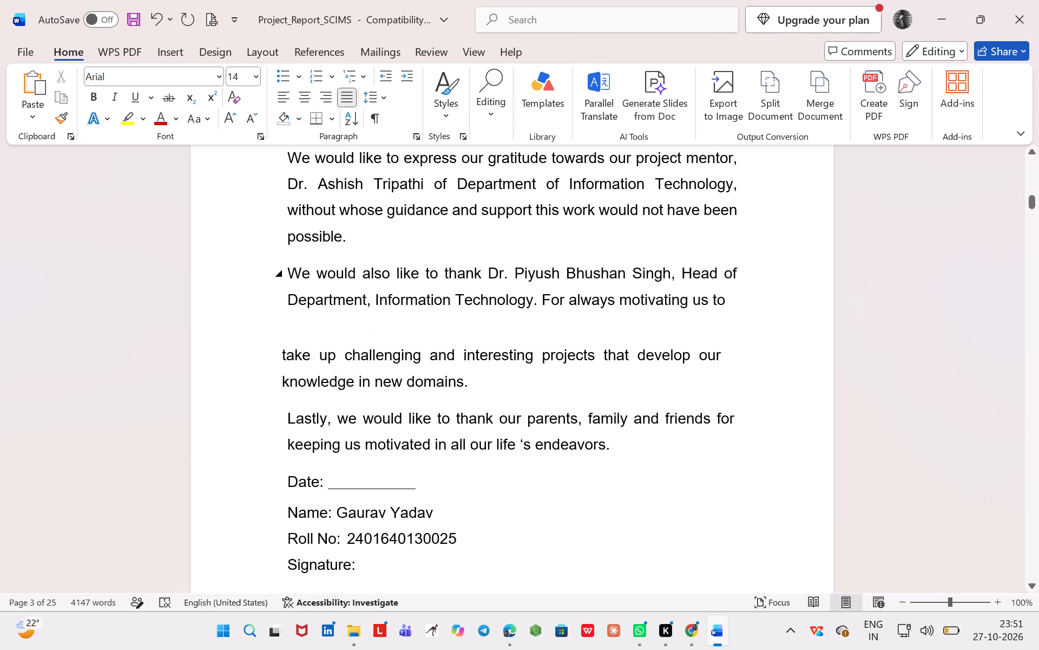
scroll(337, 398, down, 6)
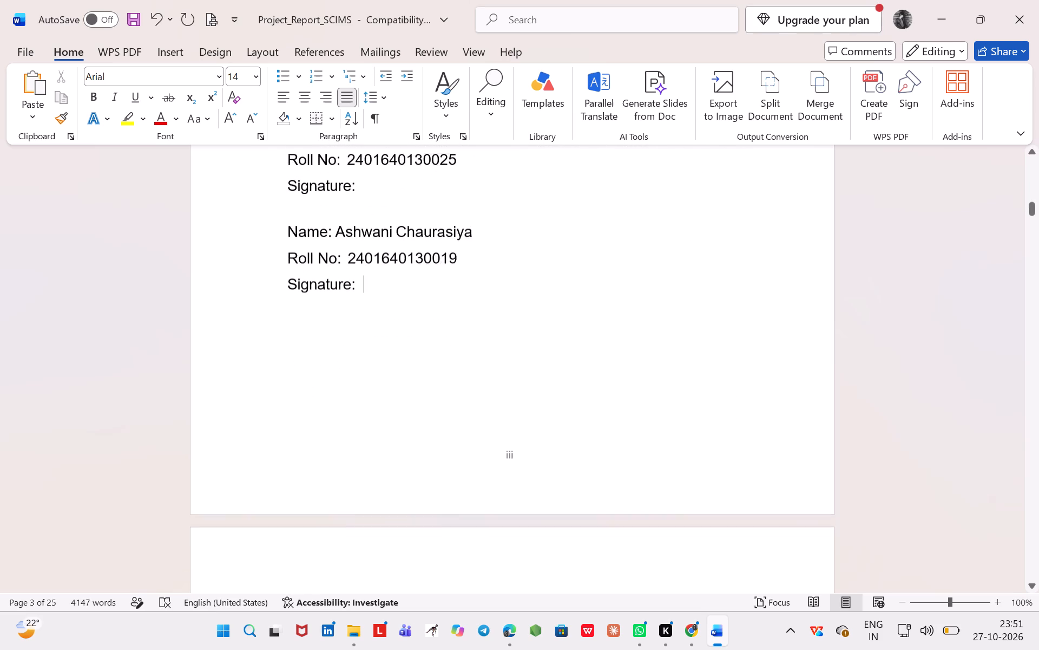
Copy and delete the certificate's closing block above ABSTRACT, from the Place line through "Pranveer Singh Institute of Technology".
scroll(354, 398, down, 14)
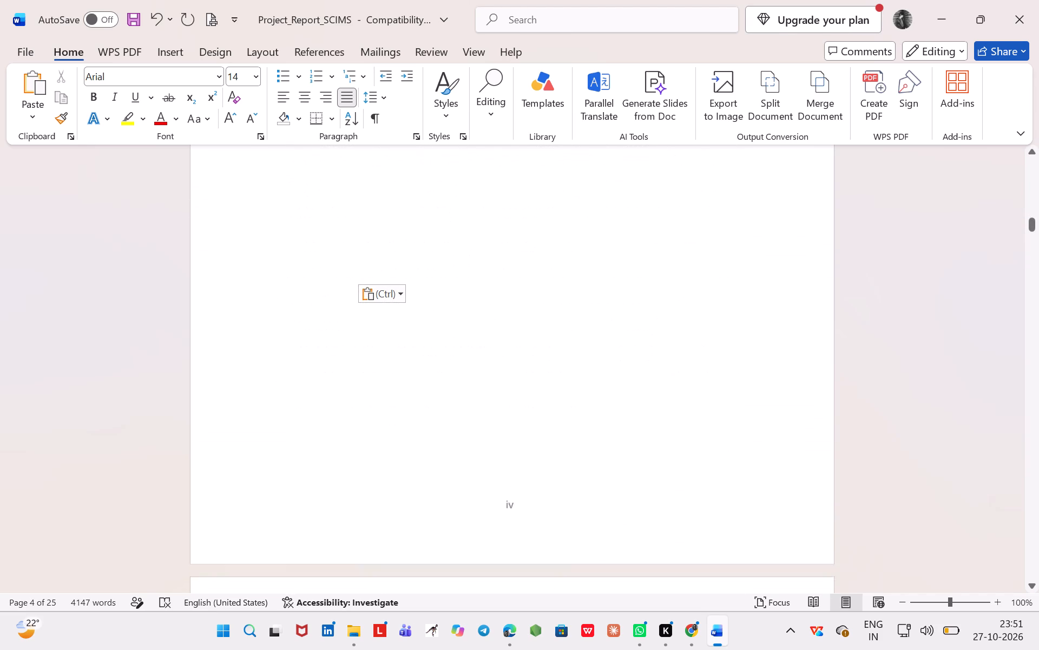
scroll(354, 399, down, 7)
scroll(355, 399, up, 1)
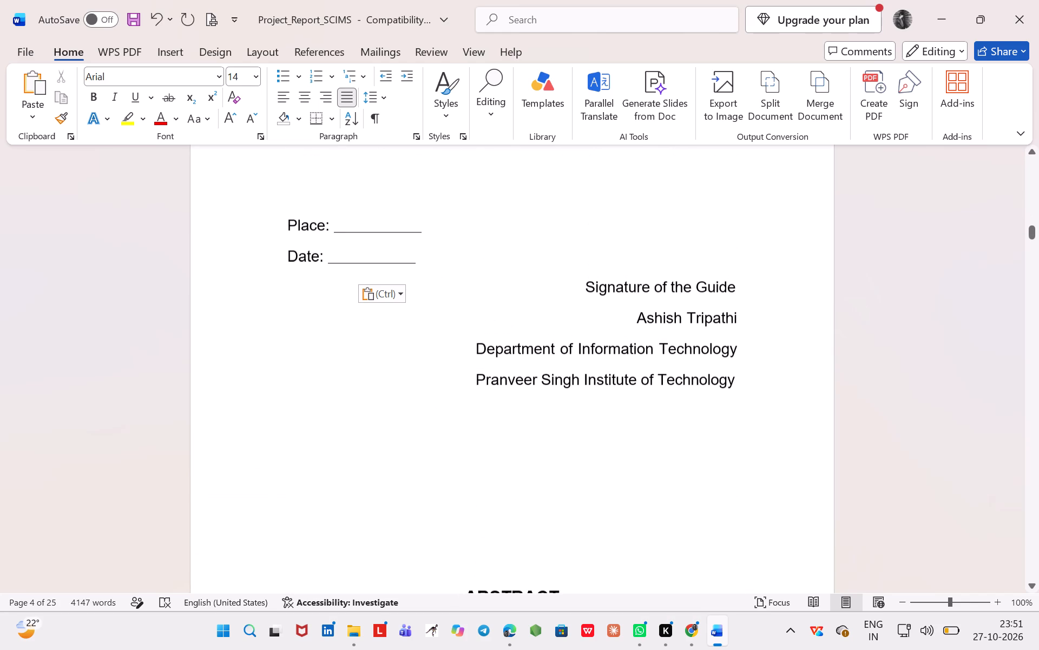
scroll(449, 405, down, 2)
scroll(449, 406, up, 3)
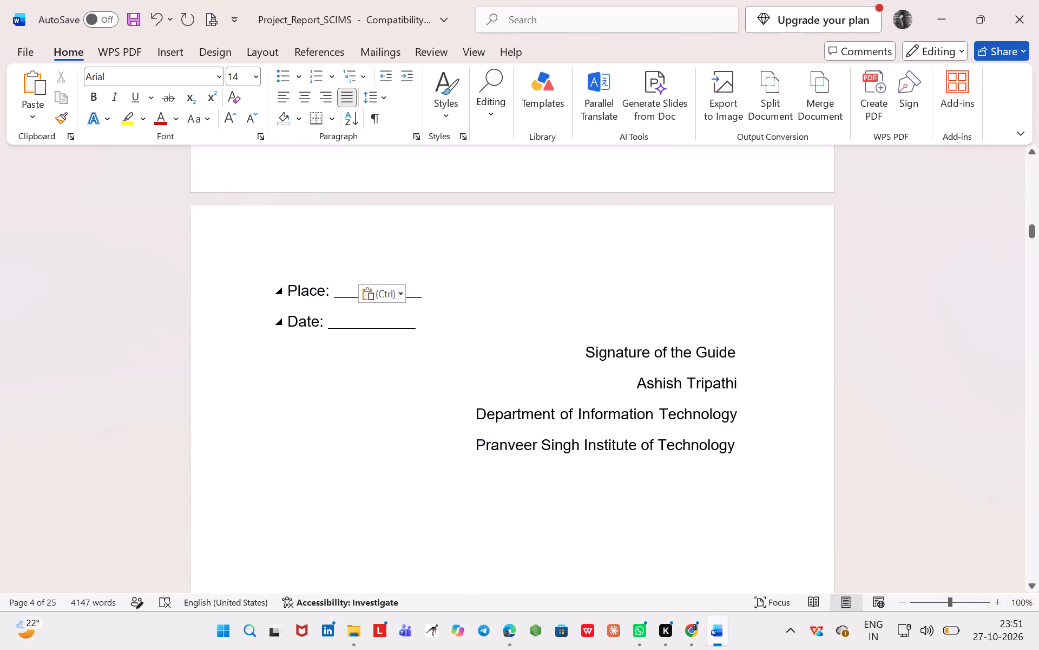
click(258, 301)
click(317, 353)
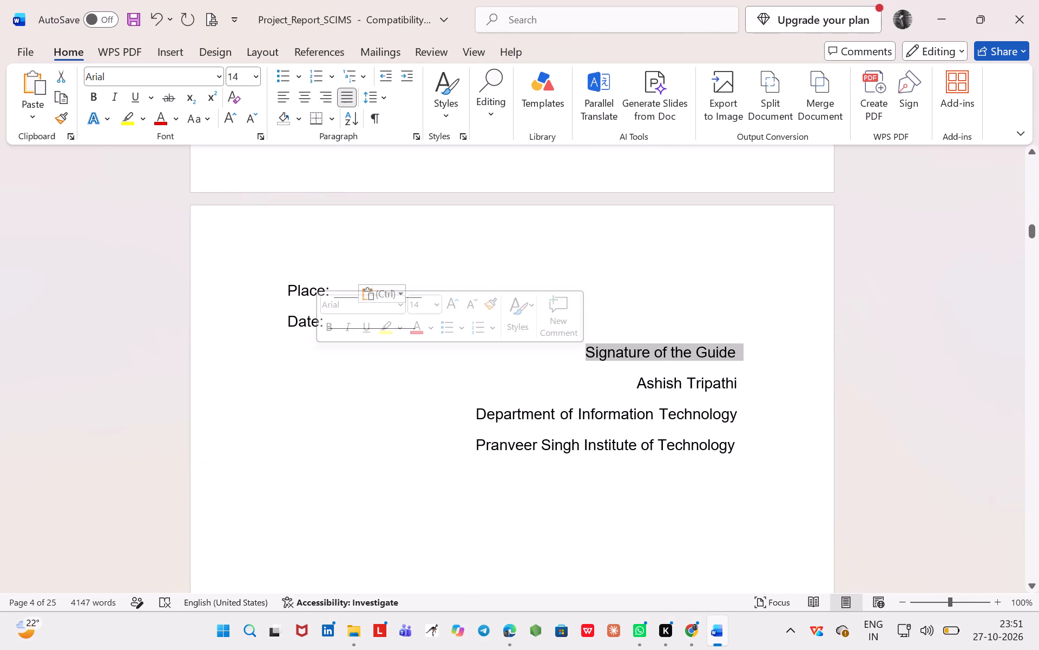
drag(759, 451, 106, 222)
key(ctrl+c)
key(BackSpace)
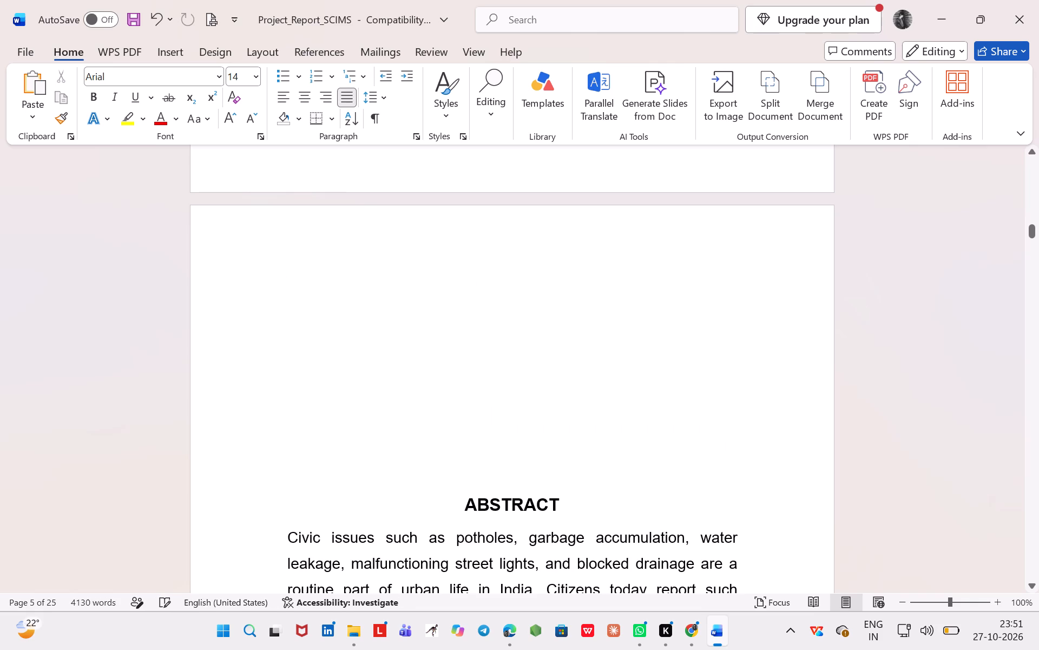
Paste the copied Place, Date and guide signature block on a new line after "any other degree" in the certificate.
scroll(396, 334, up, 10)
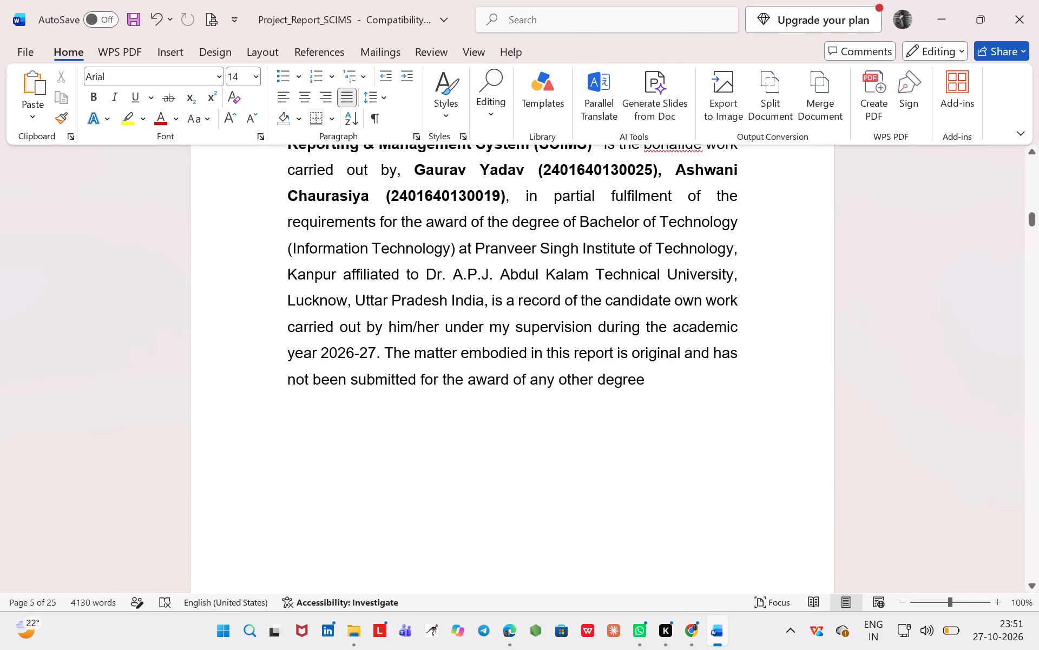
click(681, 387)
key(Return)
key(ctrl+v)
Check how the pasted Place, Date and guide signature lines are laid out across the certificate pages.
scroll(667, 386, up, 8)
scroll(667, 386, down, 5)
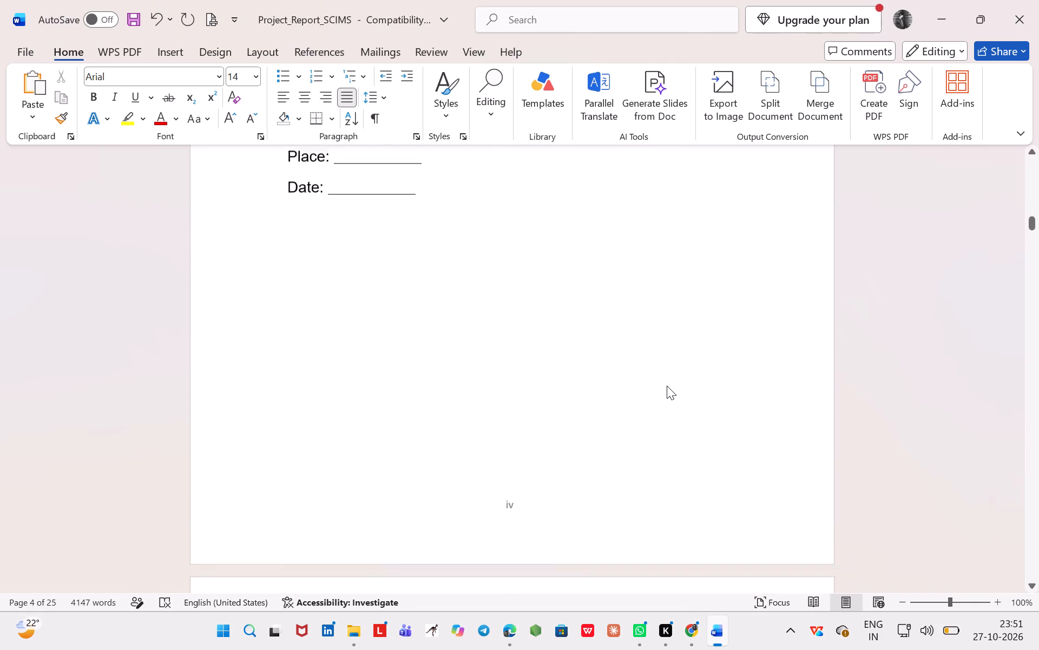
scroll(667, 386, down, 14)
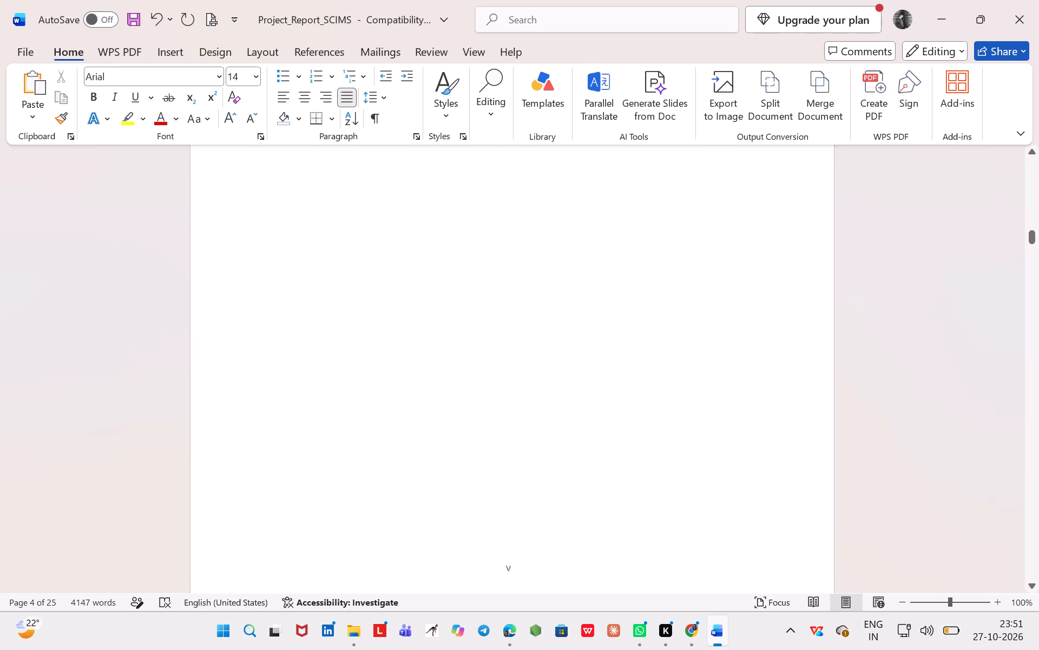
scroll(646, 404, down, 5)
scroll(646, 404, up, 20)
scroll(646, 404, up, 1)
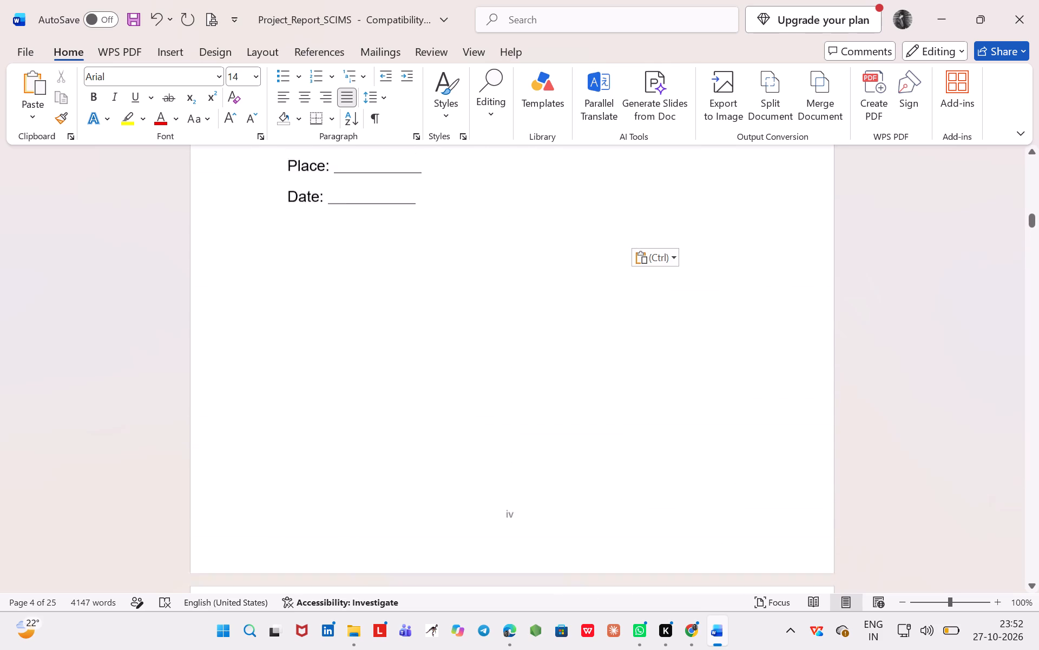
scroll(646, 404, up, 1)
scroll(646, 404, down, 3)
scroll(518, 518, down, 4)
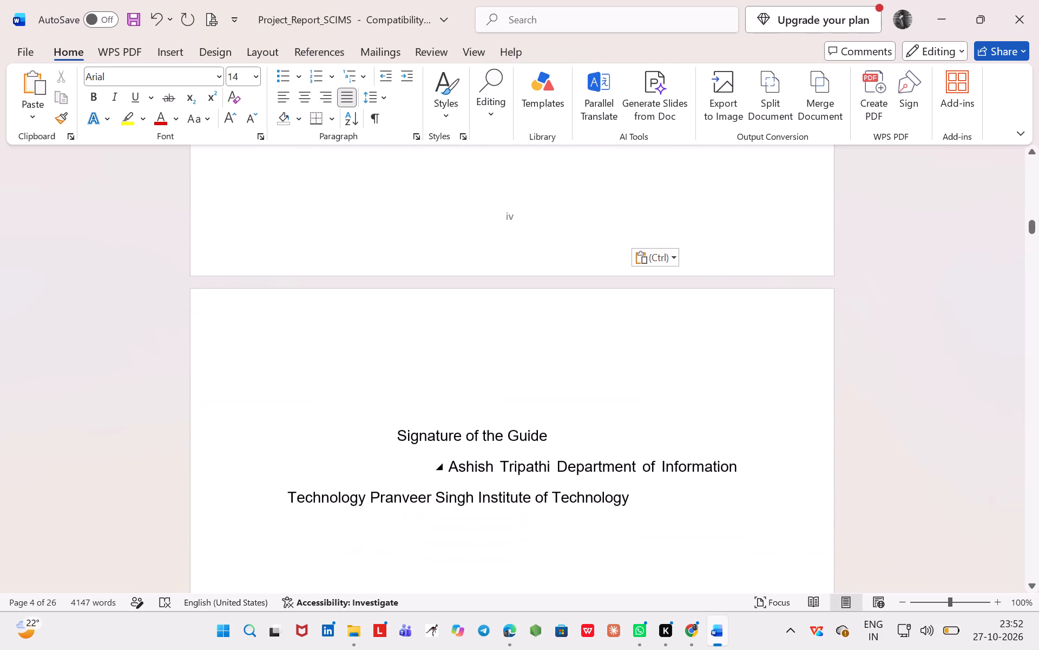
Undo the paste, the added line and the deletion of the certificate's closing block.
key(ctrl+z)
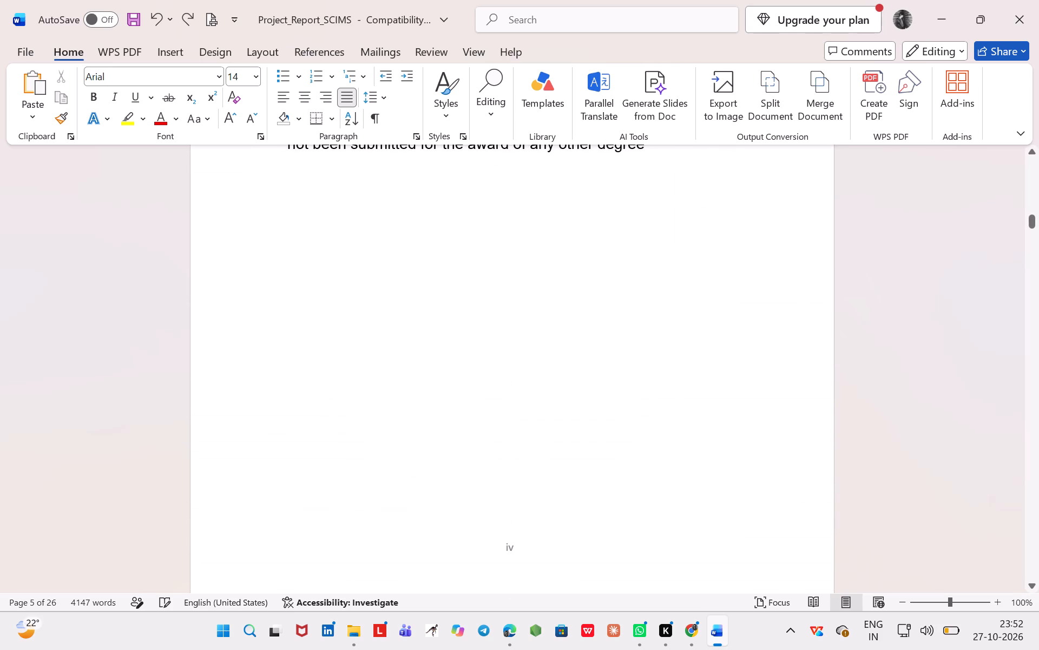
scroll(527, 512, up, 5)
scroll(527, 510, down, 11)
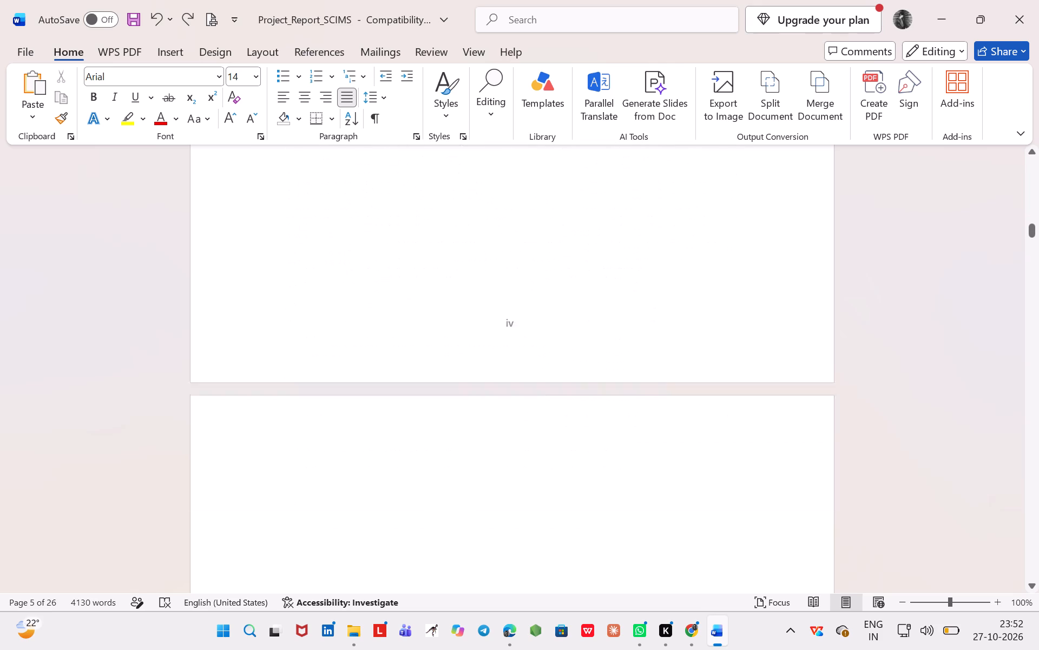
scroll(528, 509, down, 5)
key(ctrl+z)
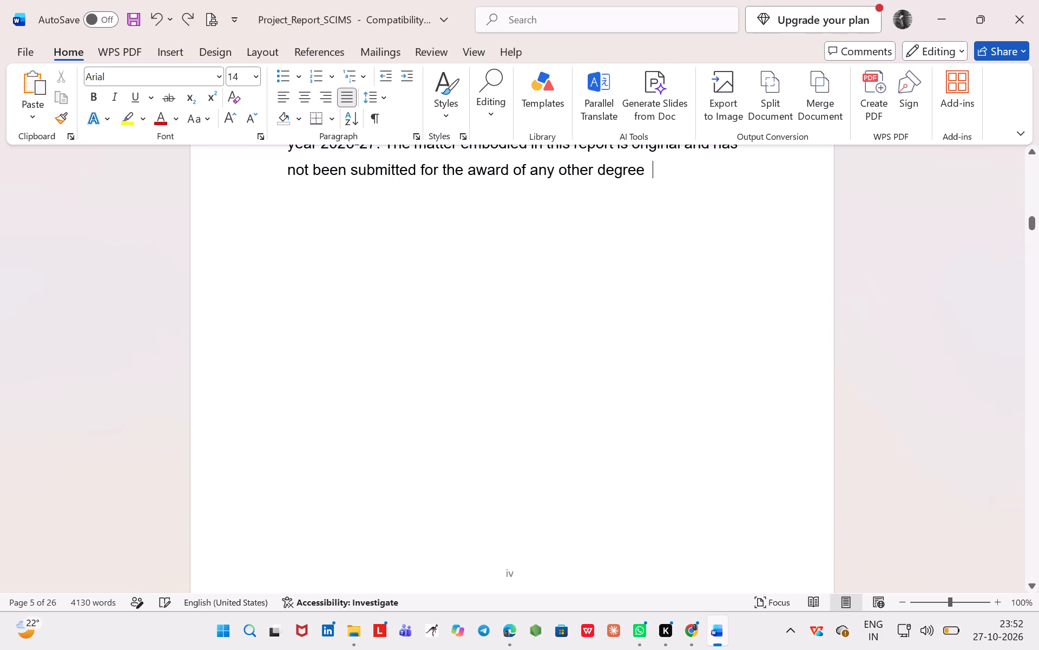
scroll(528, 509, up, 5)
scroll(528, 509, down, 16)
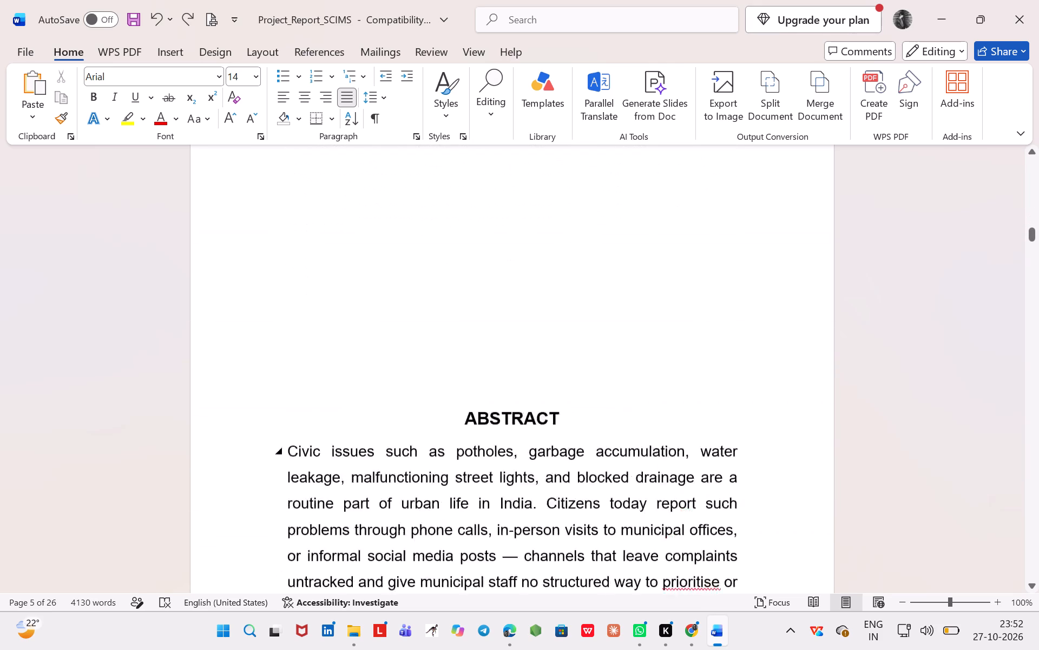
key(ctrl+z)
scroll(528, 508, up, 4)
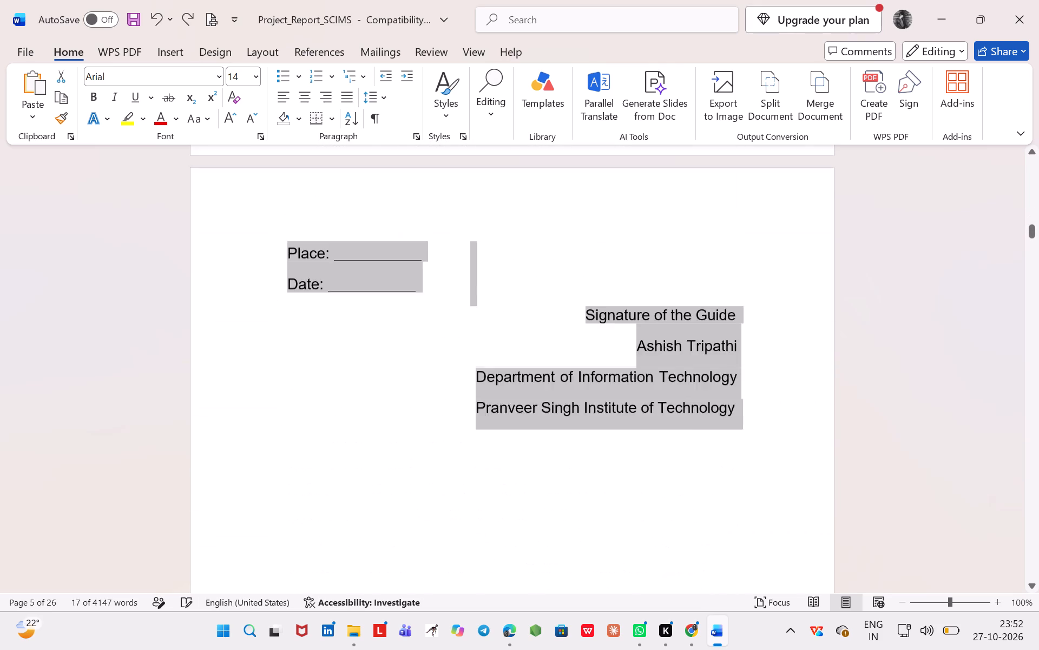
Try to pull the Place line back to the certificate text's page by deleting before it, and undo the last deletions.
scroll(528, 508, up, 2)
click(305, 418)
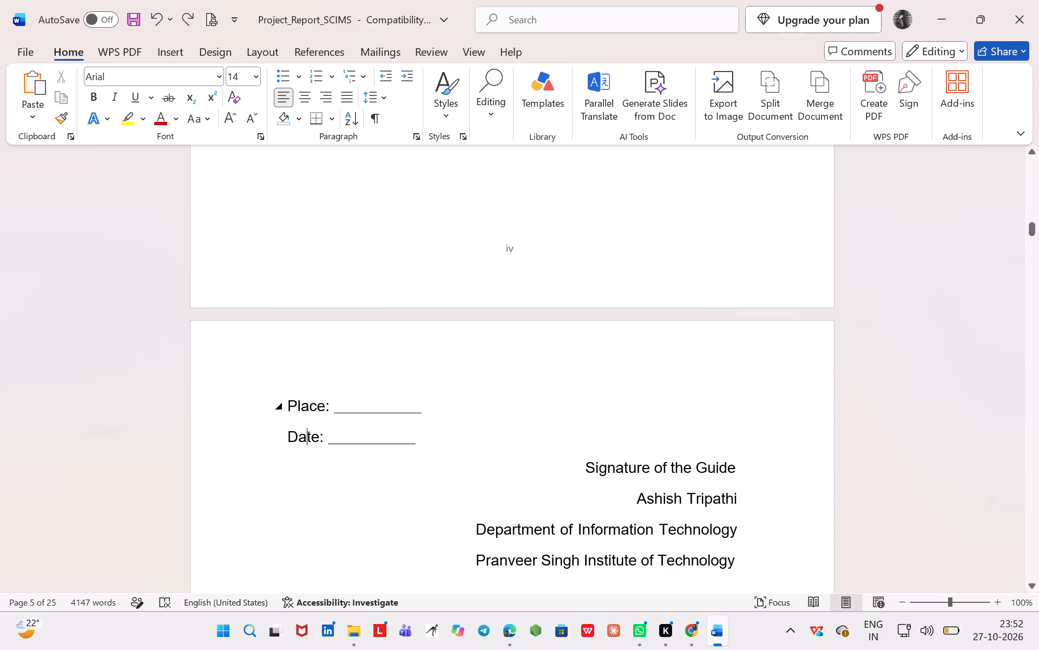
click(291, 401)
key(BackSpace)
key(BackSpace)
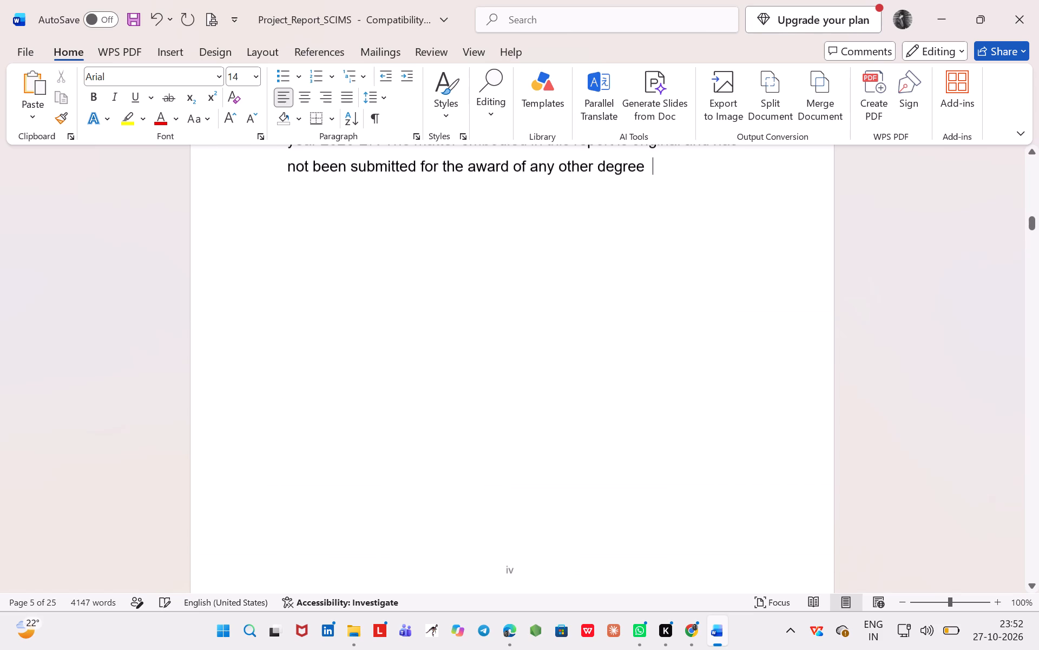
key(BackSpace)
key(ctrl+z)
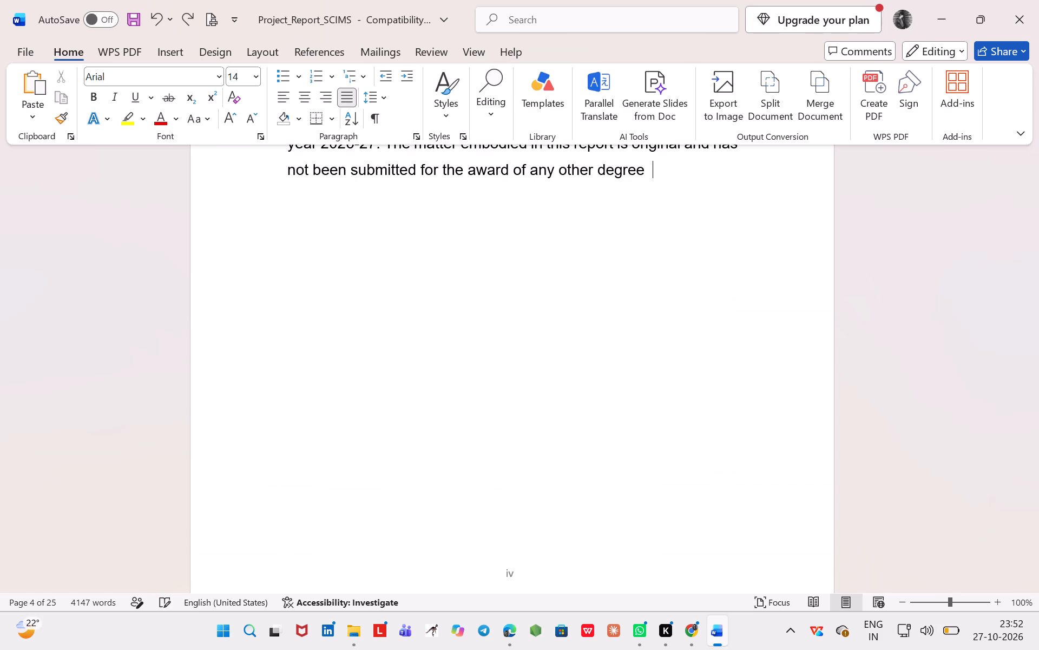
key(ctrl+z)
Copy and delete the block from the Place line through "Pranveer Singh Institute of Technology", including the break before it.
scroll(350, 396, down, 8)
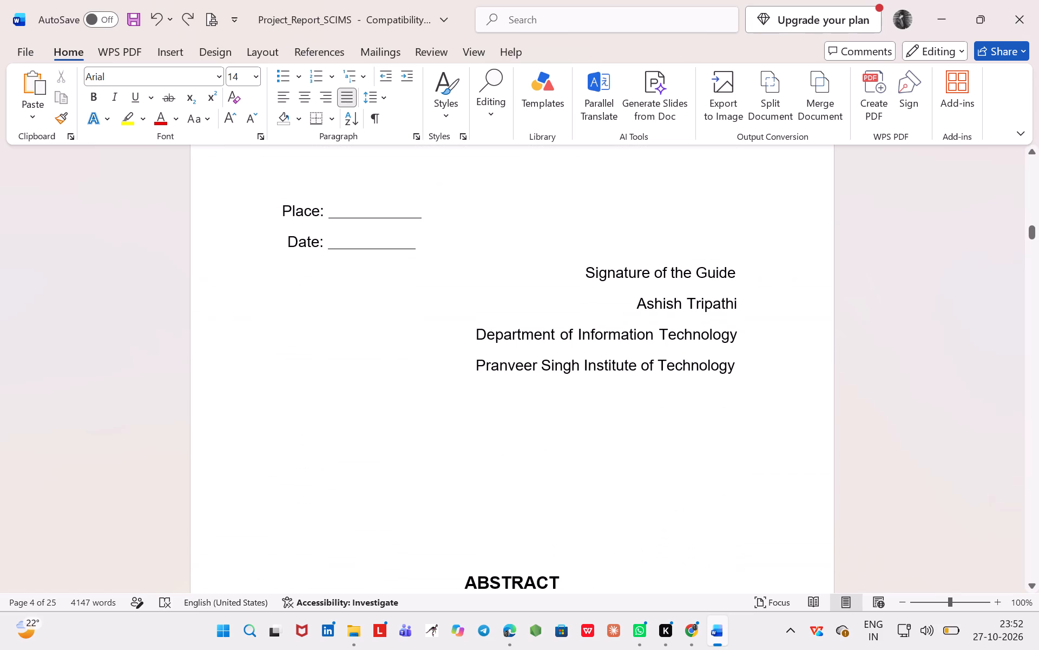
drag(419, 250, 288, 209)
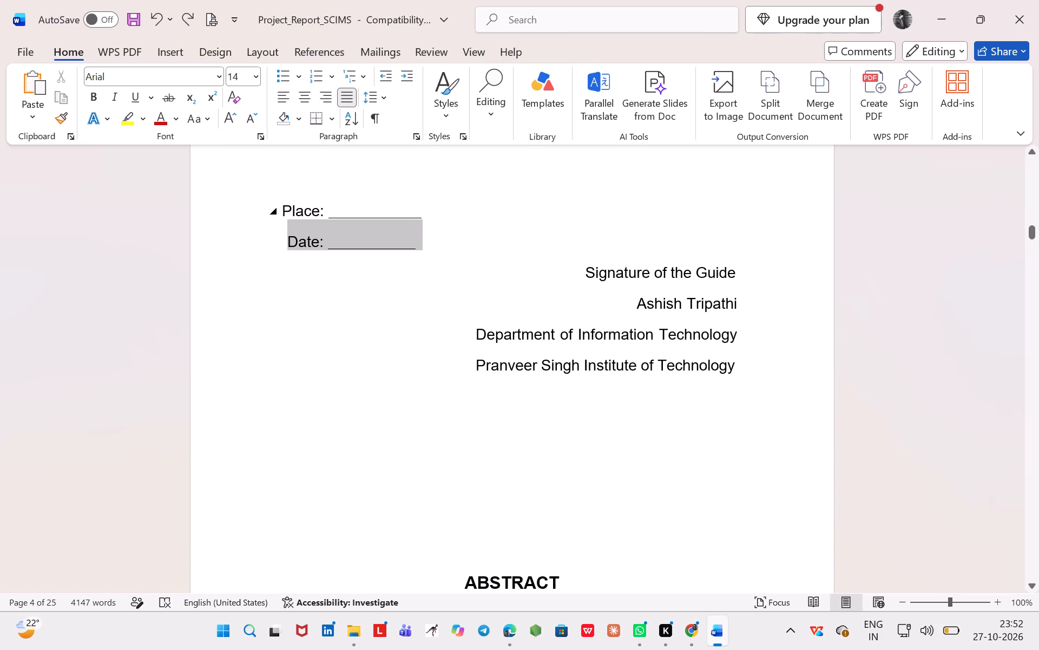
drag(288, 209, 317, 261)
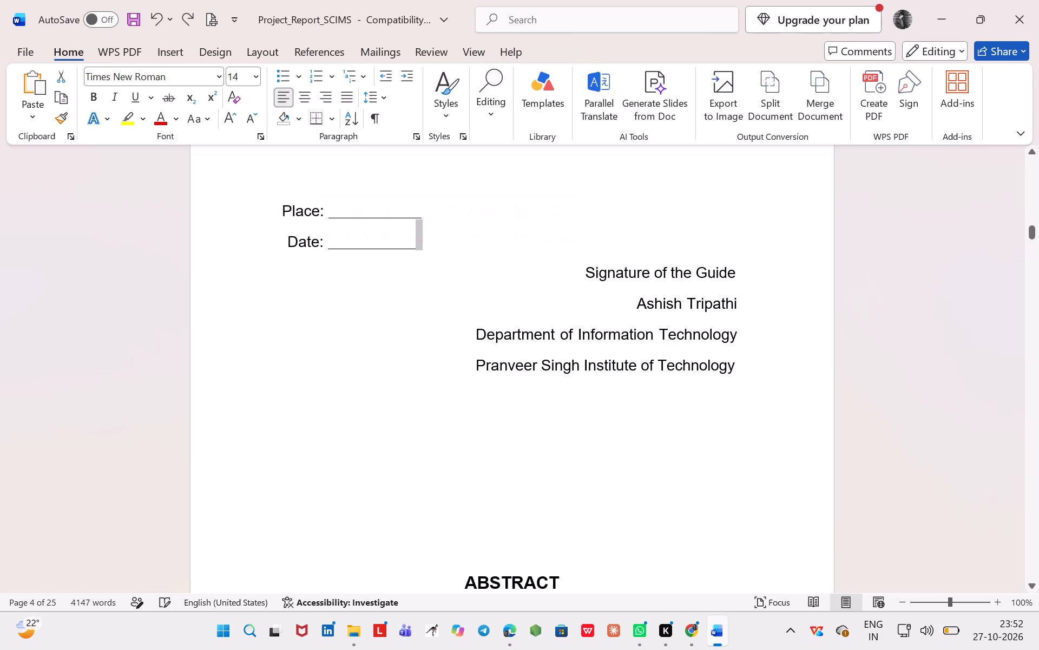
drag(767, 371, 304, 210)
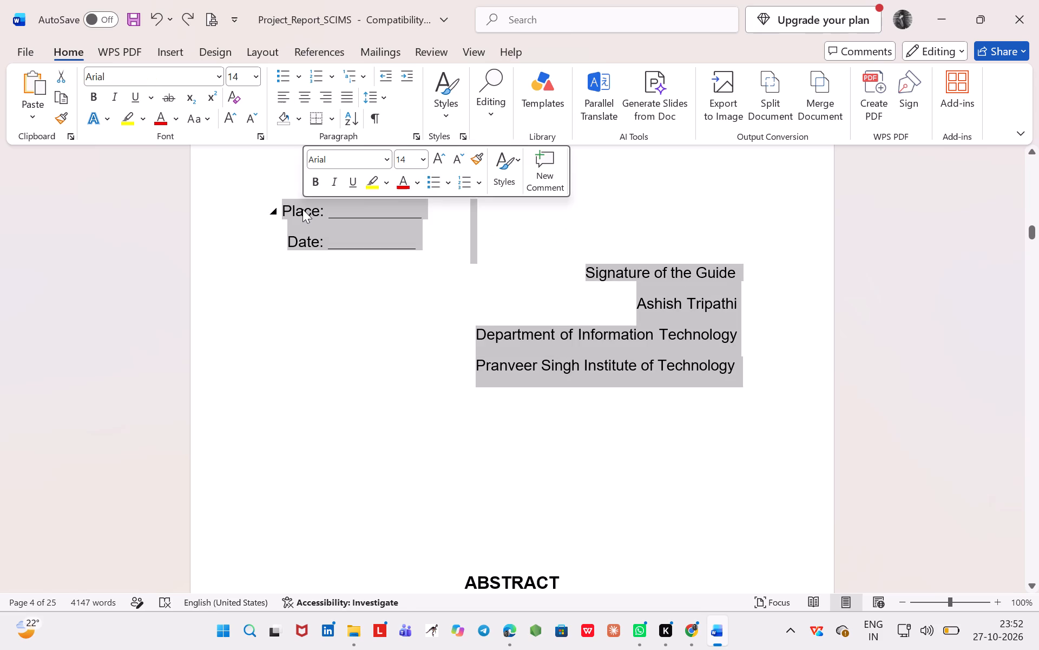
key(ctrl+c)
key(BackSpace)
key(BackSpace)
key(BackSpace)
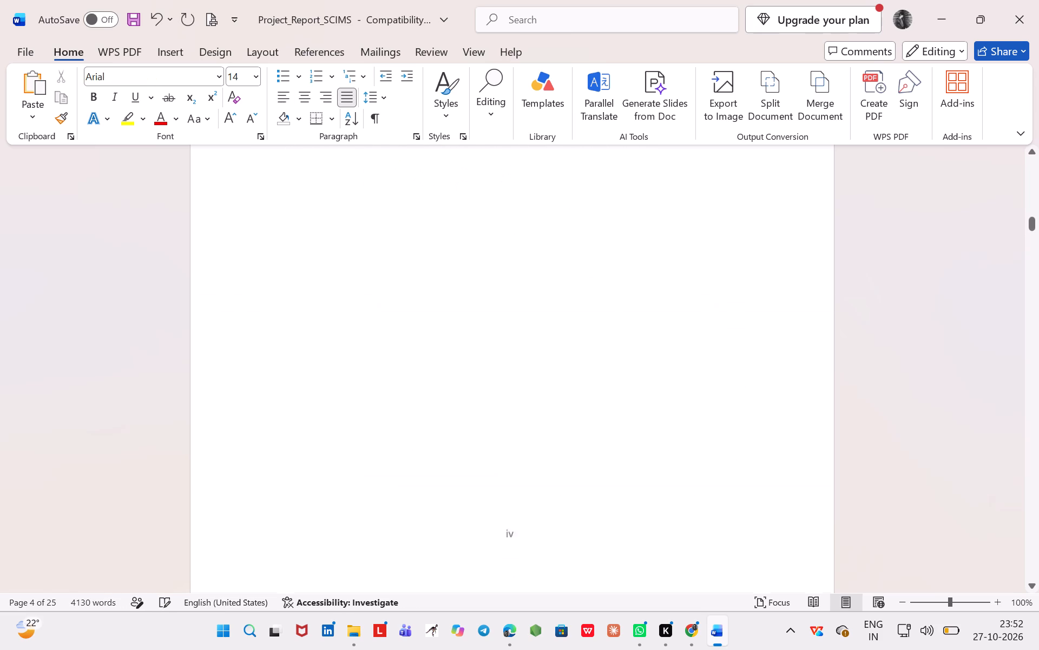
Paste the copied Place, Date and guide signature block on a new line below "any other degree".
scroll(378, 312, up, 1)
key(Return)
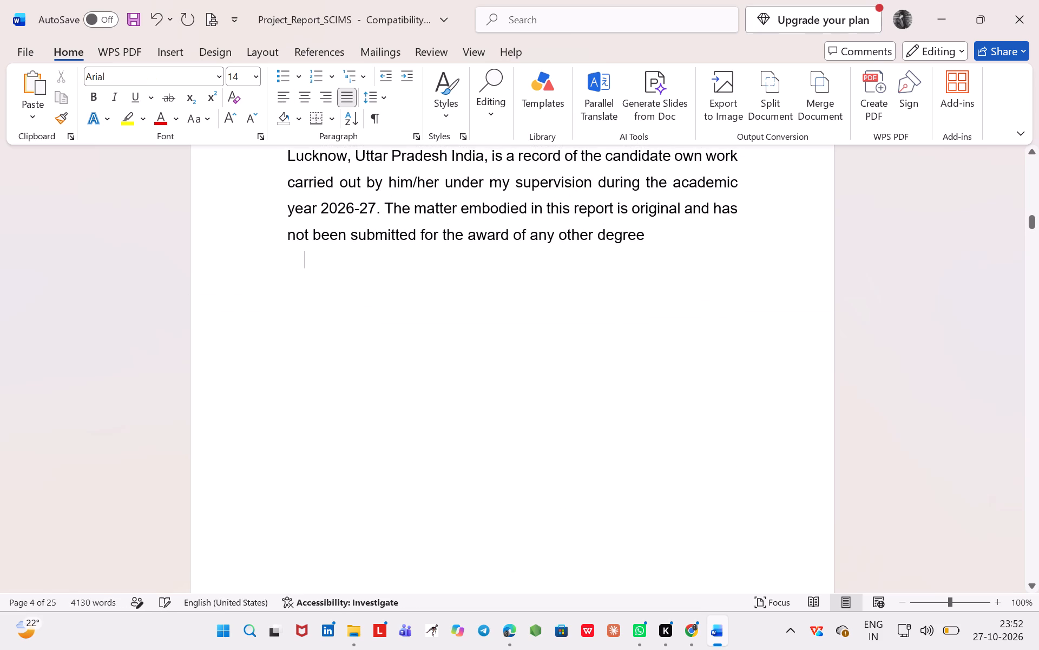
key(ctrl+c)
key(ctrl+v)
scroll(458, 313, up, 6)
scroll(458, 313, down, 3)
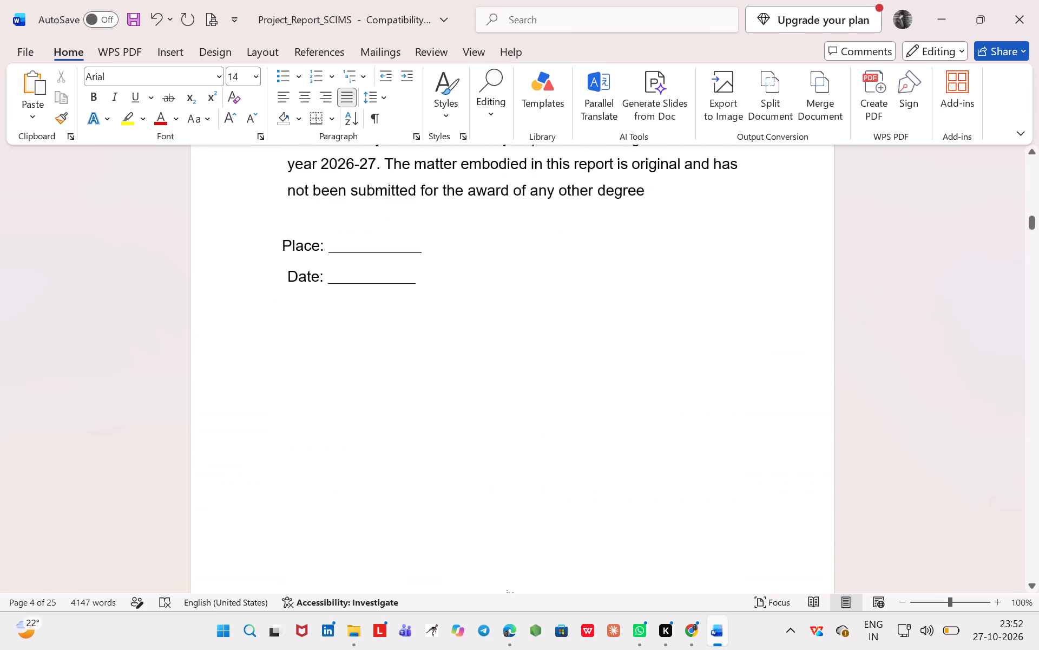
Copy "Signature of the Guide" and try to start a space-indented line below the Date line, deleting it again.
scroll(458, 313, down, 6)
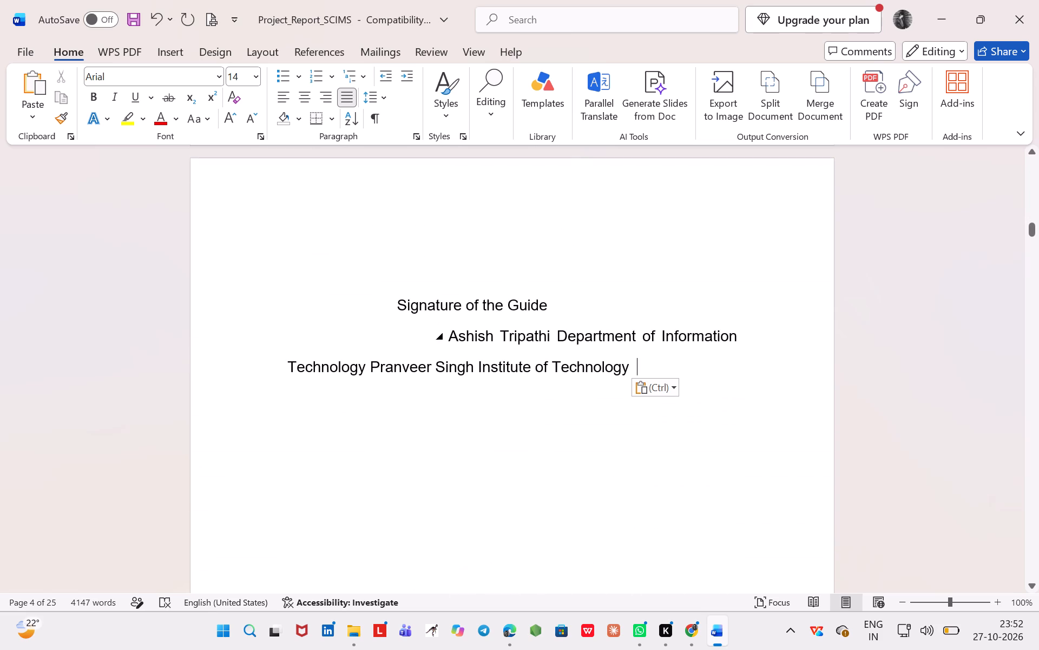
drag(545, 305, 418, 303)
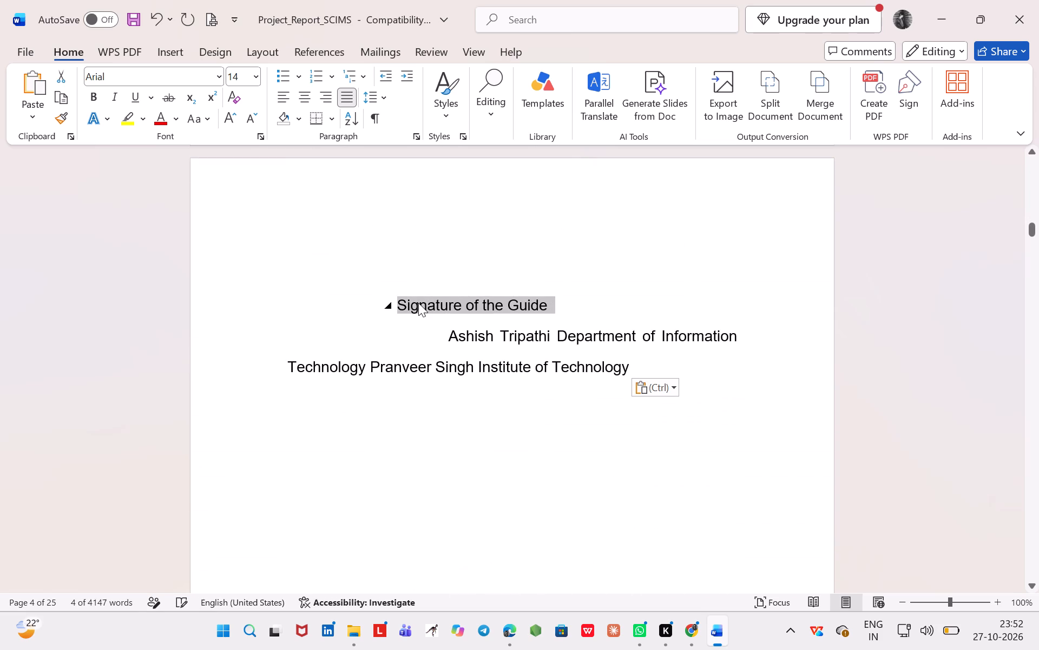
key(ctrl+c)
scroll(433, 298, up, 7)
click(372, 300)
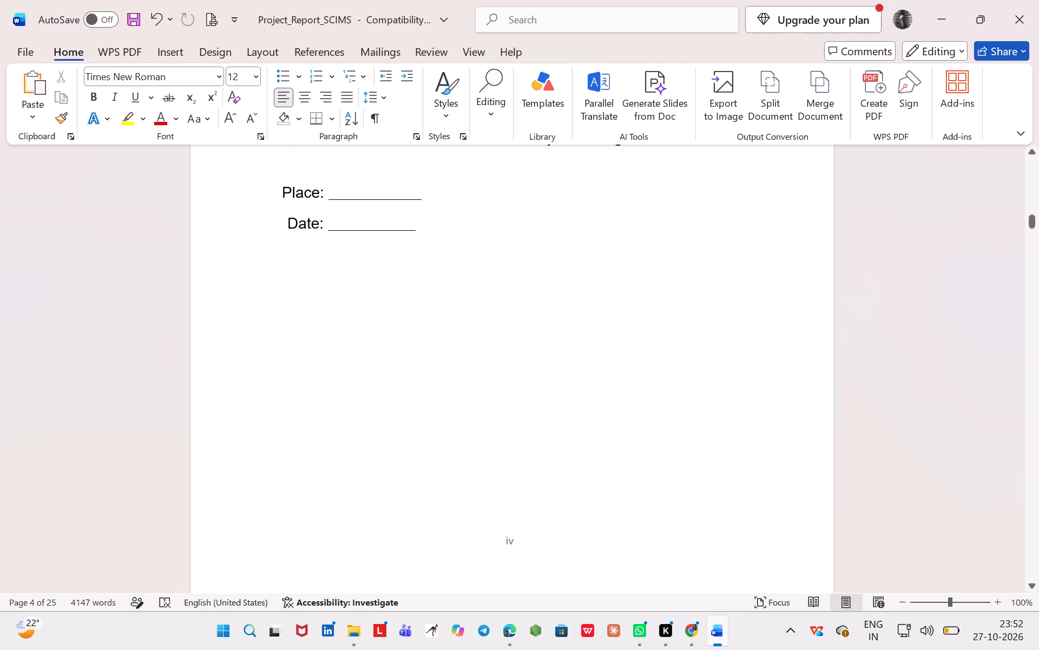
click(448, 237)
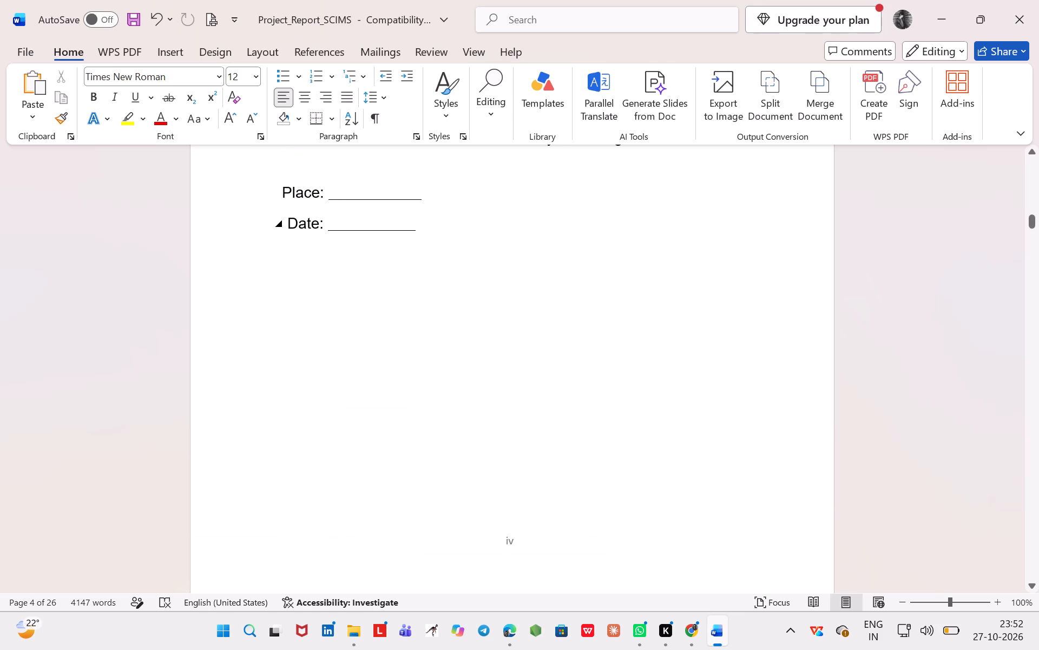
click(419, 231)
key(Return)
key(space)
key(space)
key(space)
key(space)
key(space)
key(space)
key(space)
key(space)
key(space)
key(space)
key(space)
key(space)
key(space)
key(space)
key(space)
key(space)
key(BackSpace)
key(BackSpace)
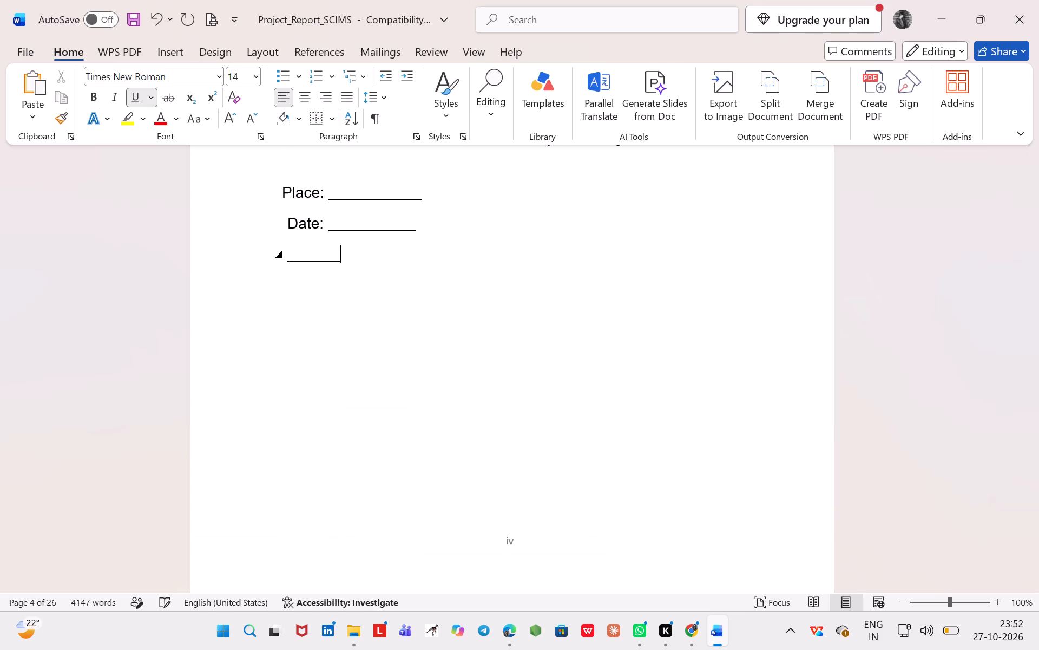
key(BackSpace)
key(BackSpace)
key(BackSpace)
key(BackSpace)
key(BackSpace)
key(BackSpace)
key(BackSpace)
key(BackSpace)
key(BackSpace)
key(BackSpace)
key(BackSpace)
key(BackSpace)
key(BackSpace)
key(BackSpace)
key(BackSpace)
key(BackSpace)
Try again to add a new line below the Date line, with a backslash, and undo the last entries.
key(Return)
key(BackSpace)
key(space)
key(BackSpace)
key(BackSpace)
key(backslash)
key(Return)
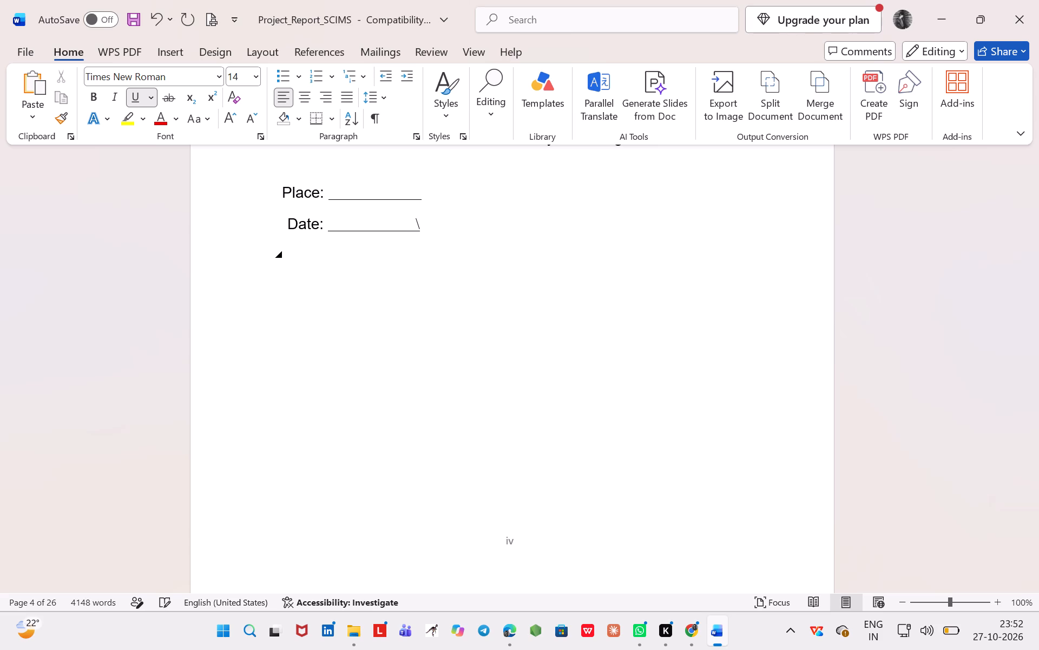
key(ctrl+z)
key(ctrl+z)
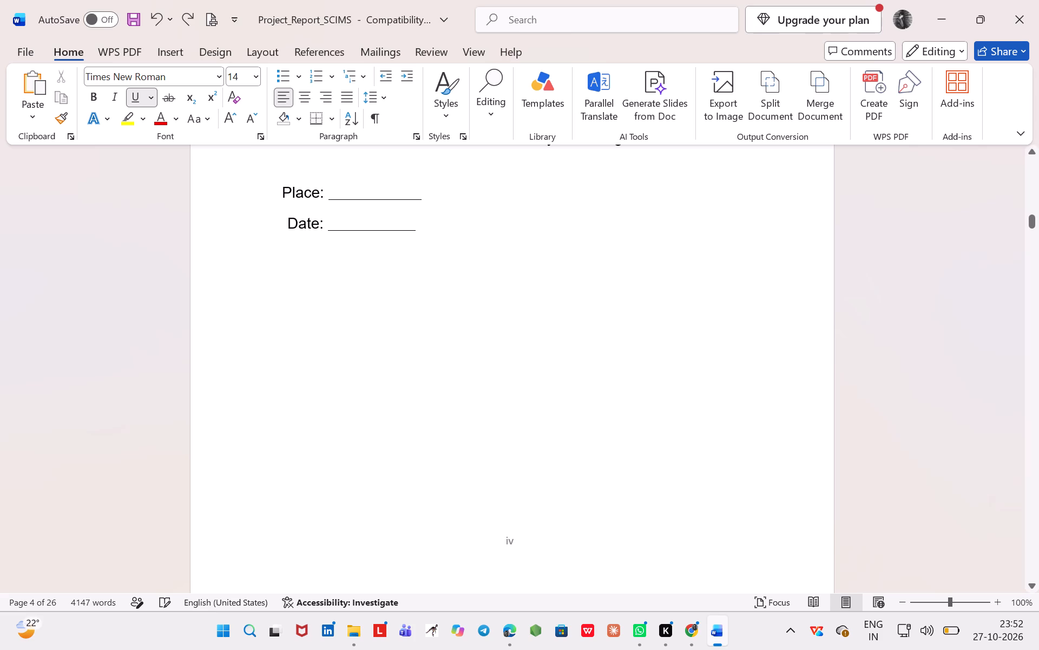
Collapse the content under the Date line so the guide signature block moves up directly beneath it.
click(347, 298)
click(436, 240)
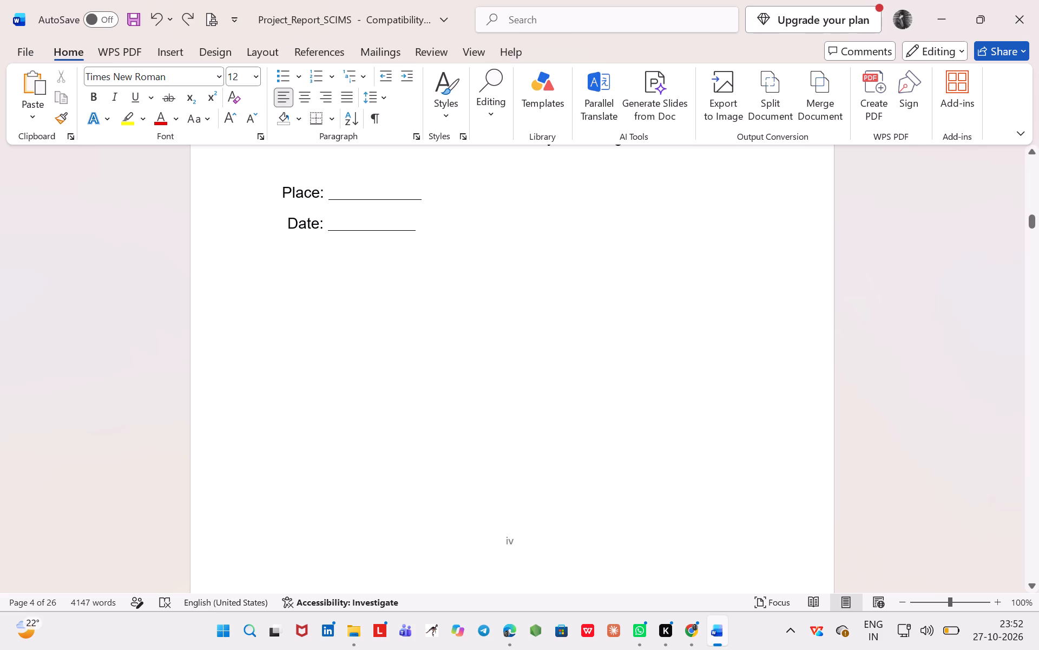
click(300, 313)
click(269, 215)
click(280, 227)
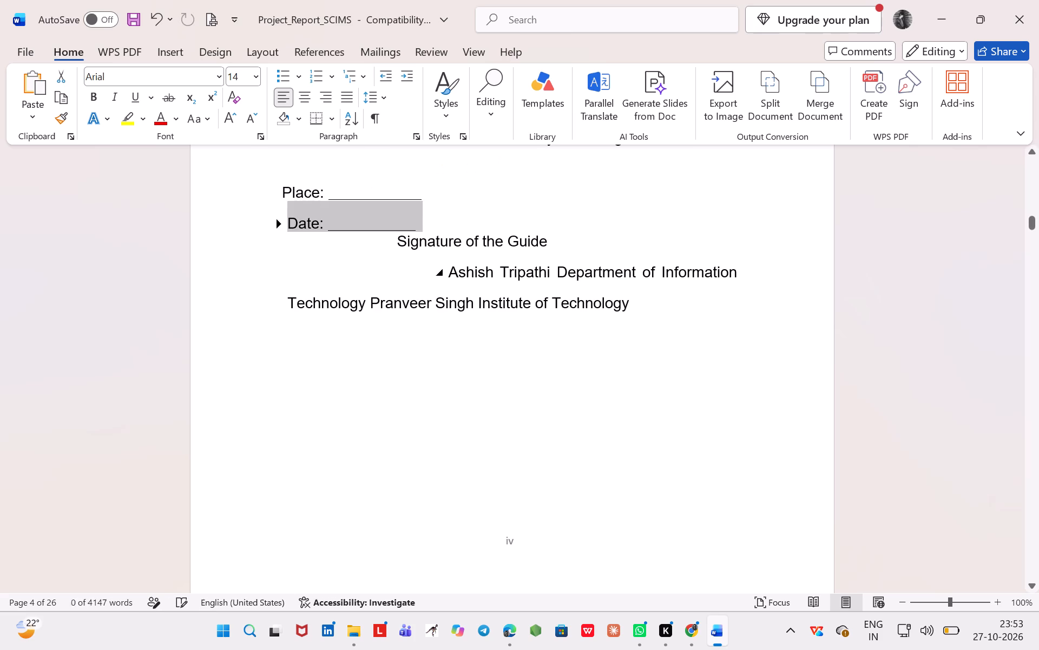
click(413, 271)
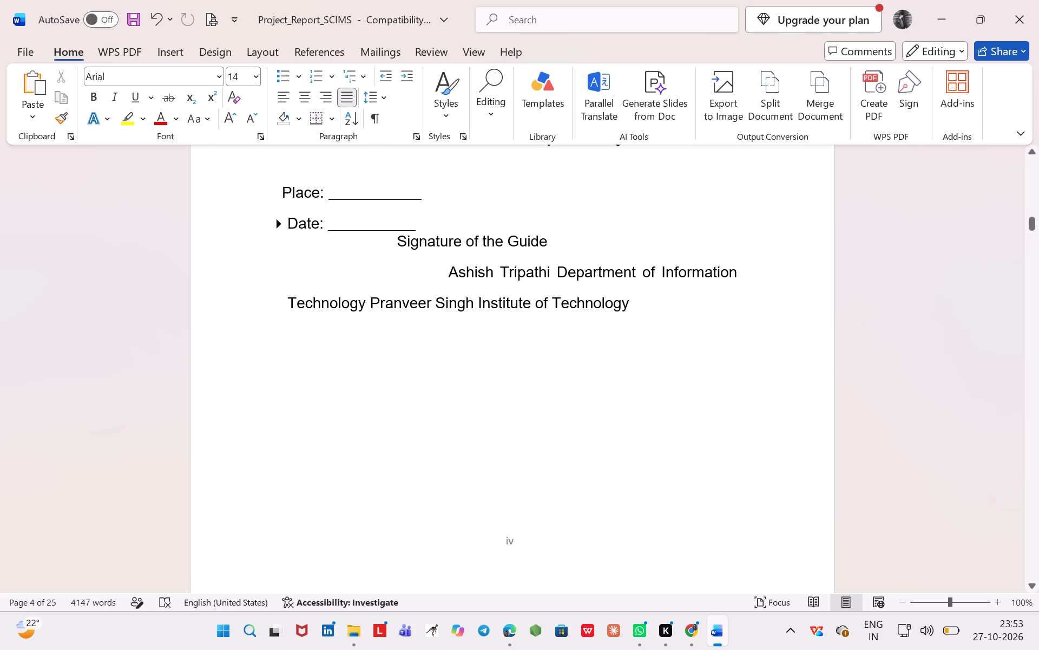
Add a blank line between the Date line and "Signature of the Guide".
scroll(400, 335, down, 5)
scroll(404, 385, down, 6)
scroll(438, 397, up, 7)
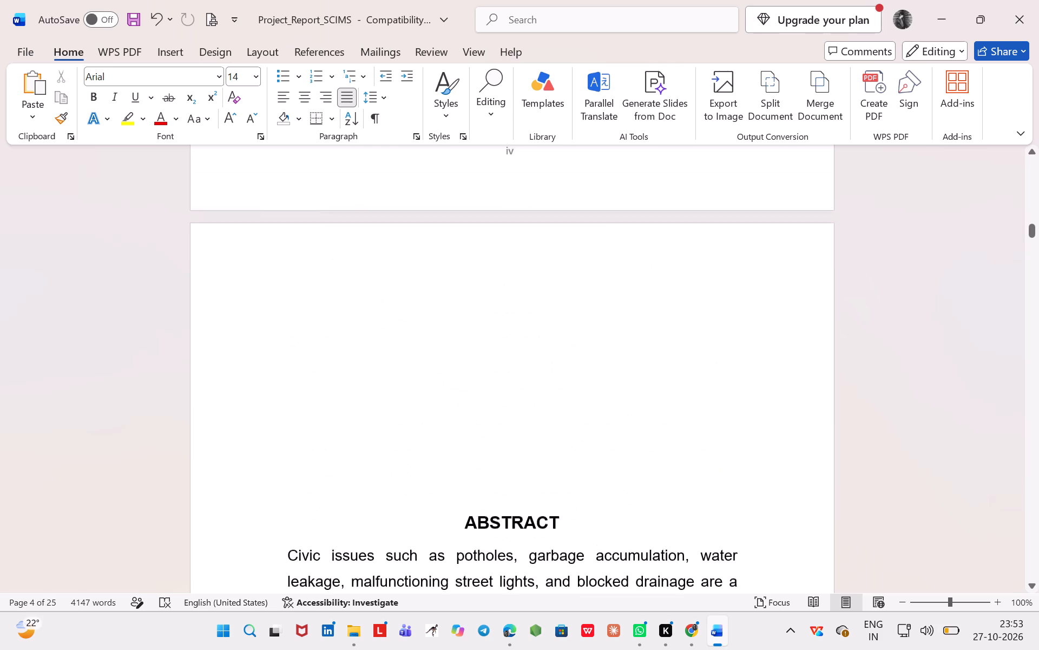
scroll(437, 397, up, 2)
scroll(348, 284, up, 3)
click(378, 311)
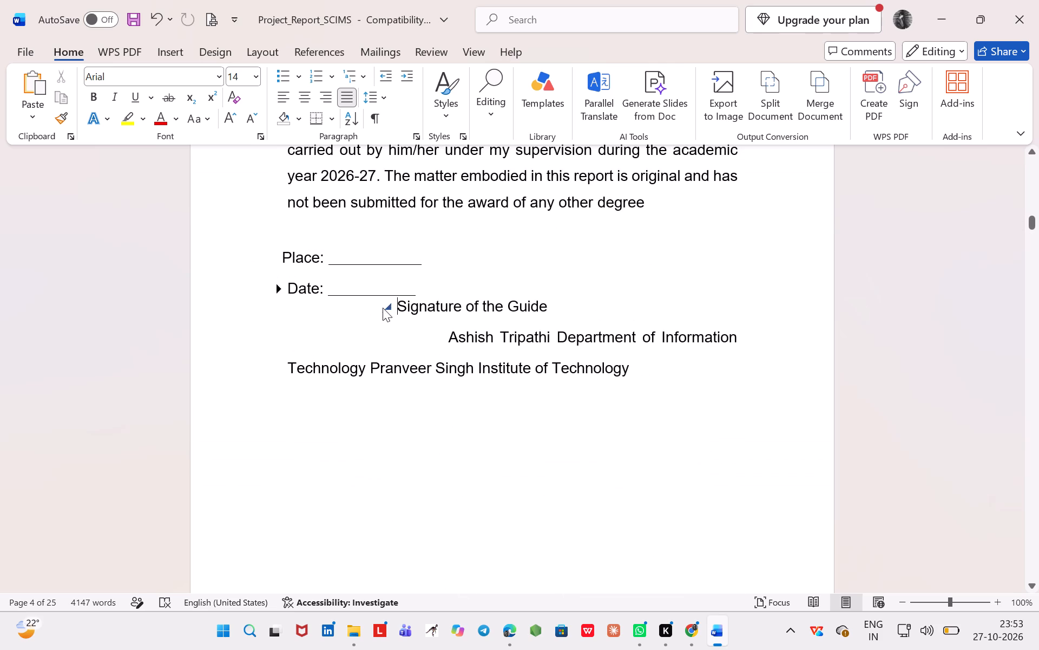
key(space)
key(space)
key(space)
key(space)
key(space)
key(space)
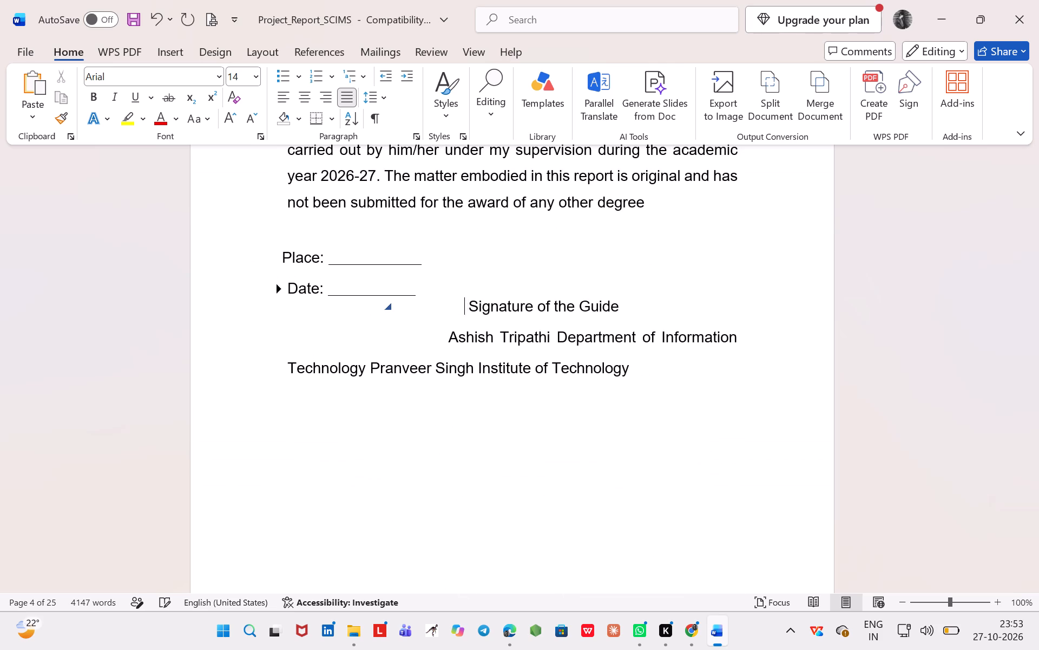
key(space)
key(space)
key(space)
key(Return)
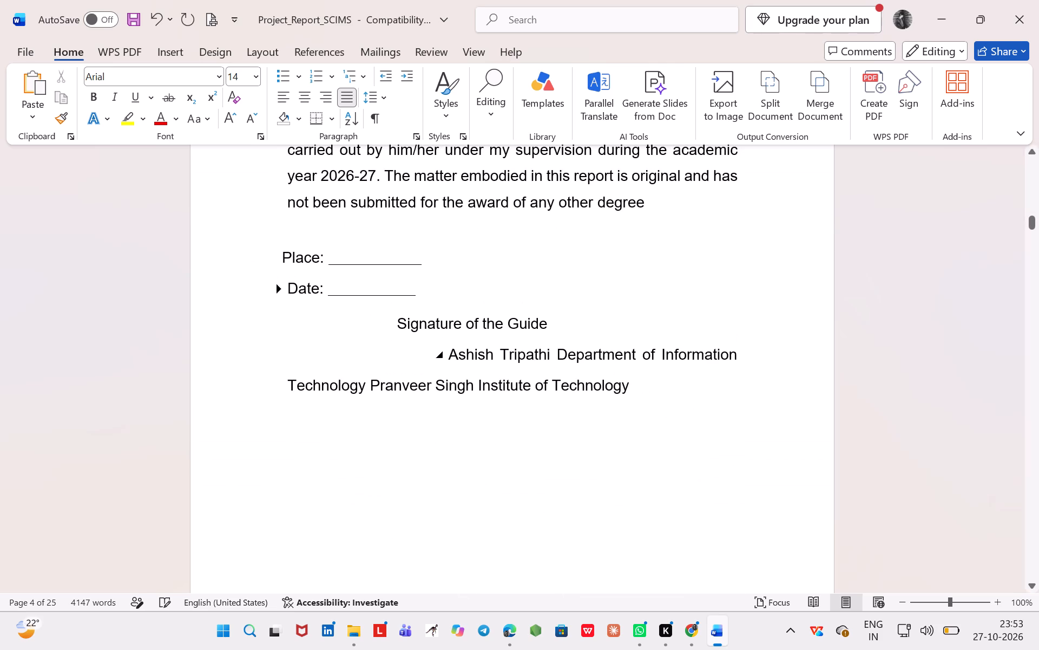
Indent "Signature of the Guide" with 23 leading spaces so it sits toward the page's right side.
key(space)
key(space)
key(space)
key(space)
key(space)
key(space)
key(space)
key(space)
key(space)
key(space)
key(space)
key(space)
key(space)
key(space)
key(space)
key(space)
key(space)
key(space)
key(space)
key(space)
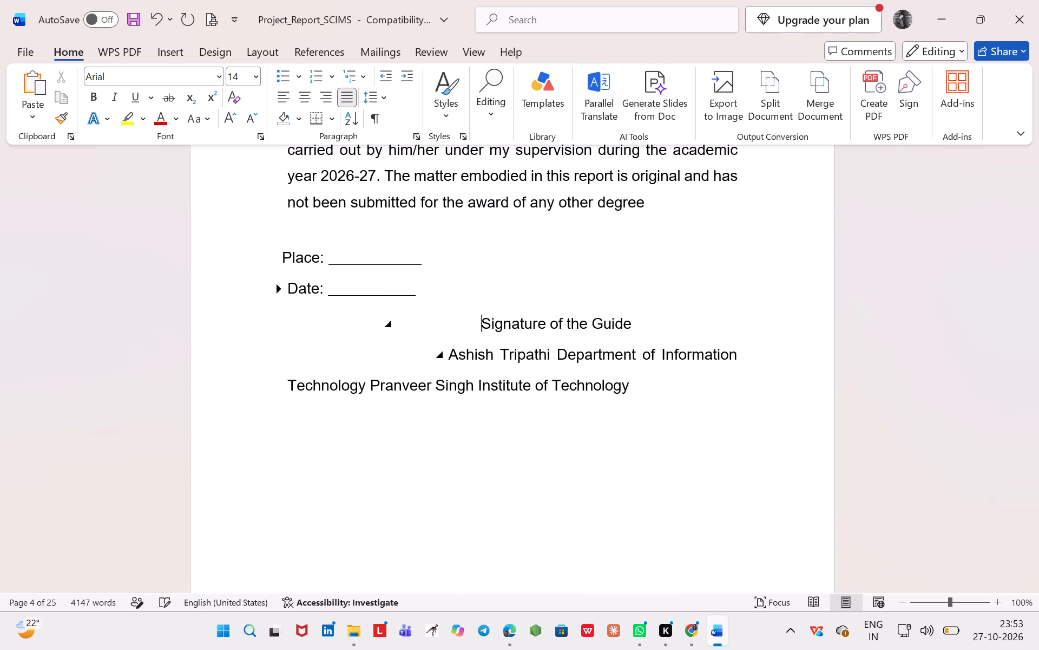
key(space)
key(space)
key(space)
Insert 11 leading spaces before the guide's name to align it with the start of "Signature of the Guide".
click(431, 352)
key(space)
key(space)
key(space)
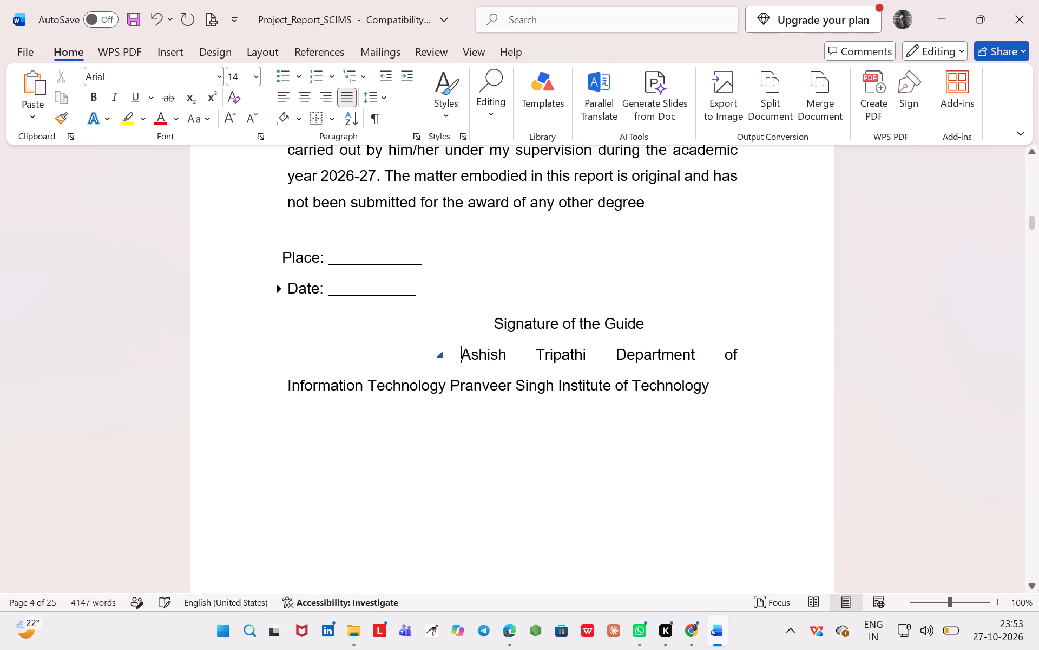
key(space)
key(space)
key(space)
key(space)
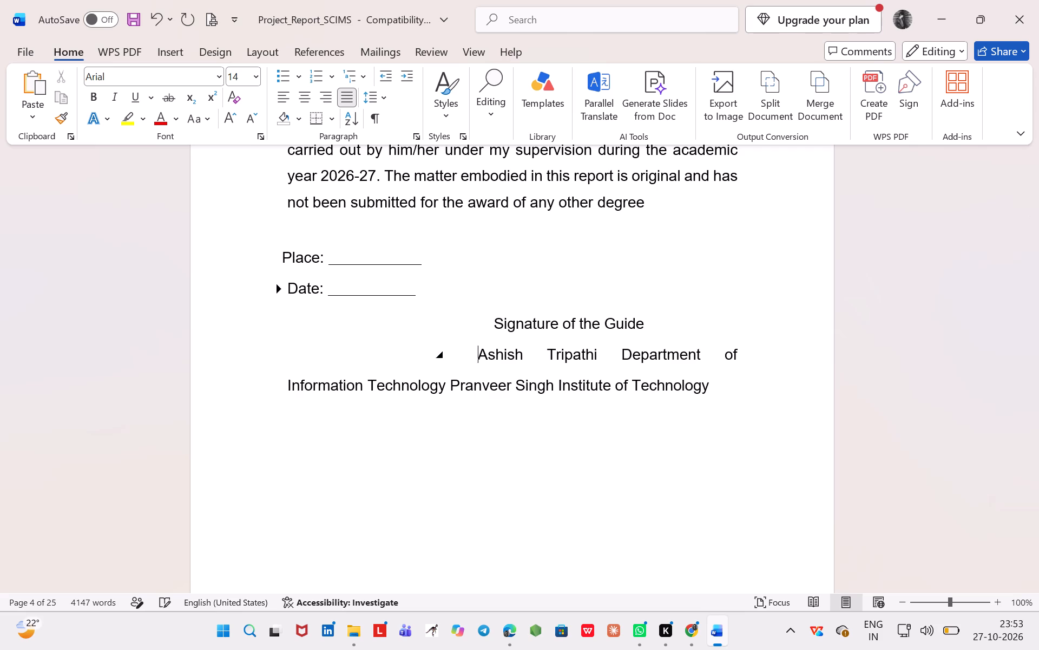
key(space)
key(space)
key(space)
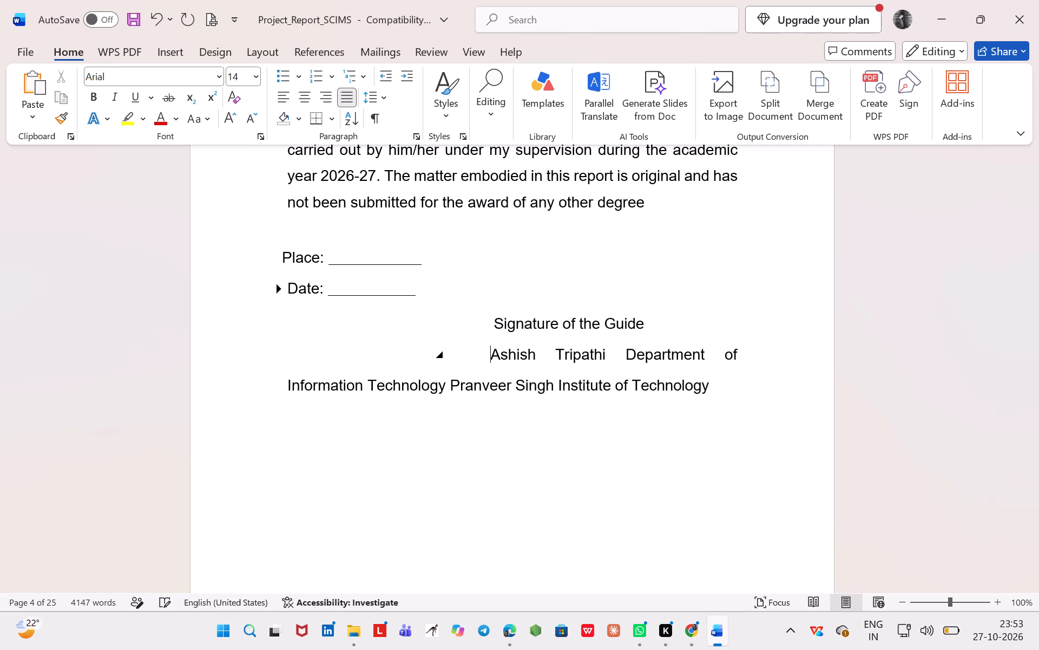
key(space)
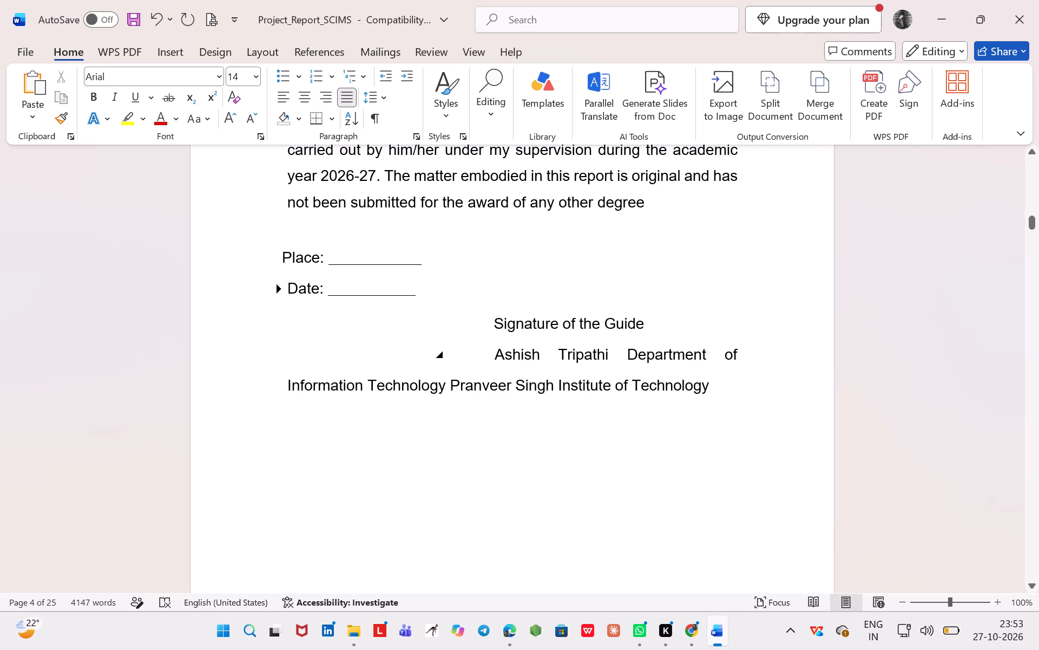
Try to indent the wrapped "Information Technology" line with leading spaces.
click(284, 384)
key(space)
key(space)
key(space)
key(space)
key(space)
Split "Pranveer Singh Institute of Technology" onto its own line after "Information Technology".
click(447, 387)
key(Return)
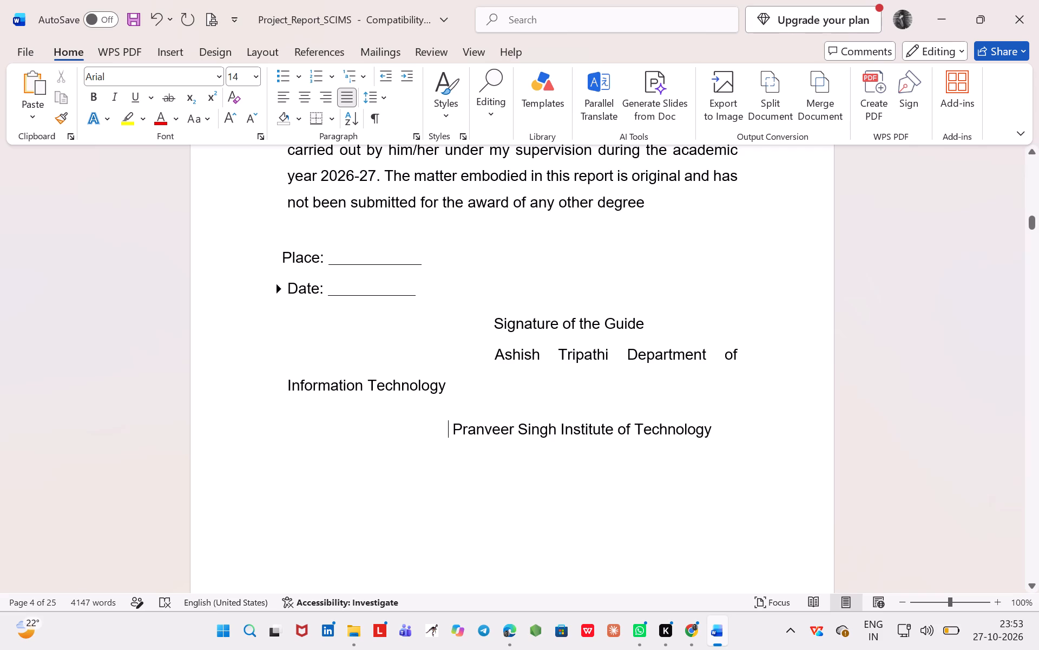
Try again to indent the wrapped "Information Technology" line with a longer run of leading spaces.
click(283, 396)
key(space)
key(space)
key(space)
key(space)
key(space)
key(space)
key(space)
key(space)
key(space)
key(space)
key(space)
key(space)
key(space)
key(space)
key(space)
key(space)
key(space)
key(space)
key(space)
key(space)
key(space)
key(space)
Remove six of the leading spaces before the guide's name.
click(495, 349)
key(BackSpace)
key(BackSpace)
key(BackSpace)
key(BackSpace)
key(BackSpace)
key(BackSpace)
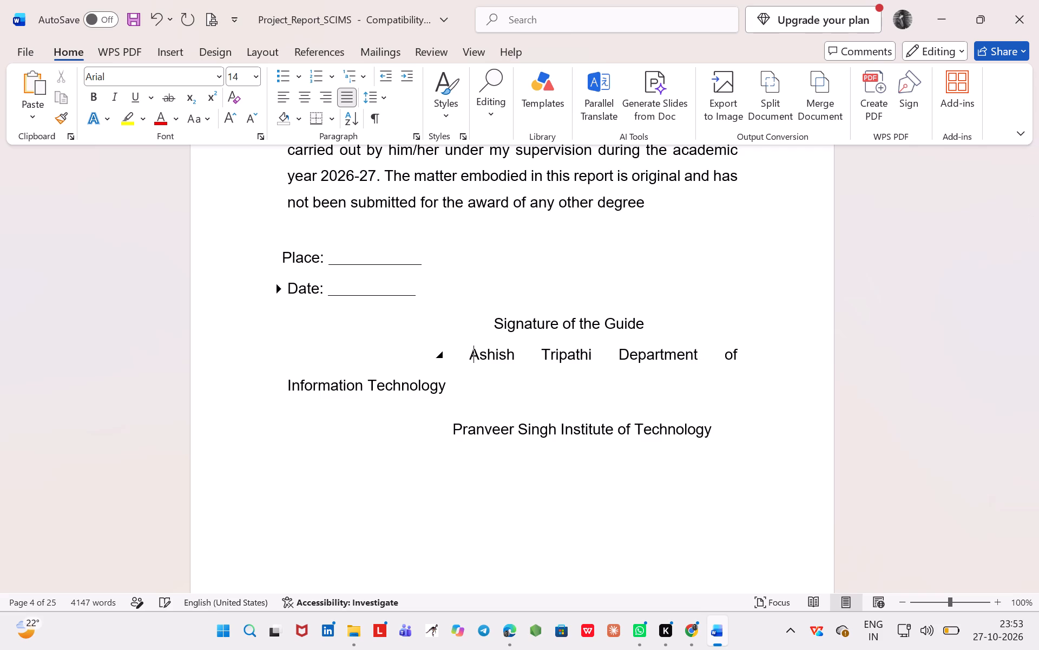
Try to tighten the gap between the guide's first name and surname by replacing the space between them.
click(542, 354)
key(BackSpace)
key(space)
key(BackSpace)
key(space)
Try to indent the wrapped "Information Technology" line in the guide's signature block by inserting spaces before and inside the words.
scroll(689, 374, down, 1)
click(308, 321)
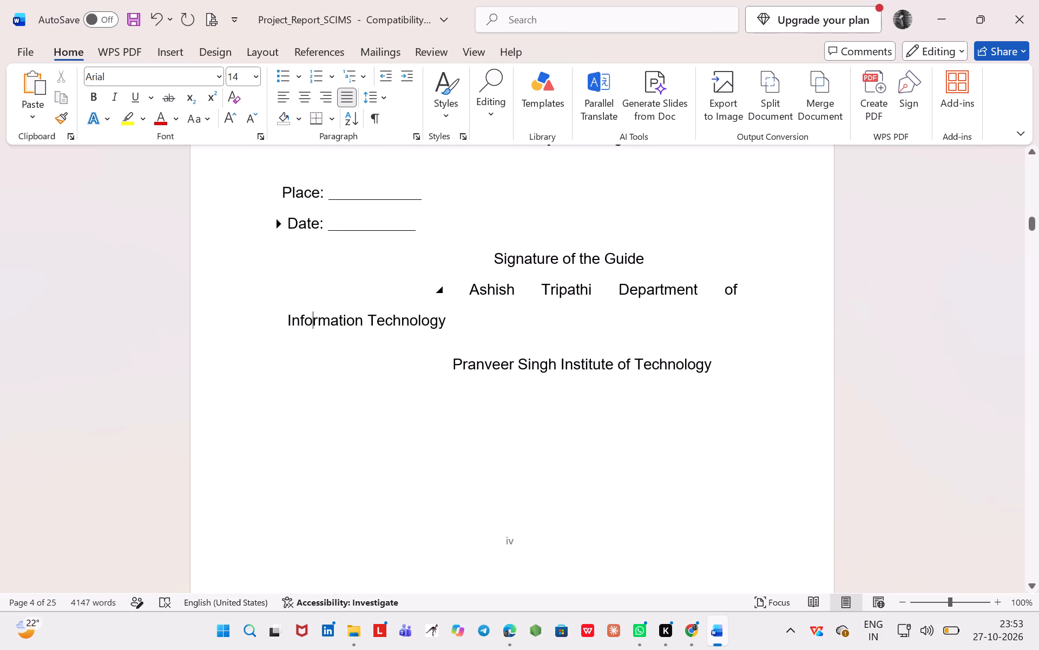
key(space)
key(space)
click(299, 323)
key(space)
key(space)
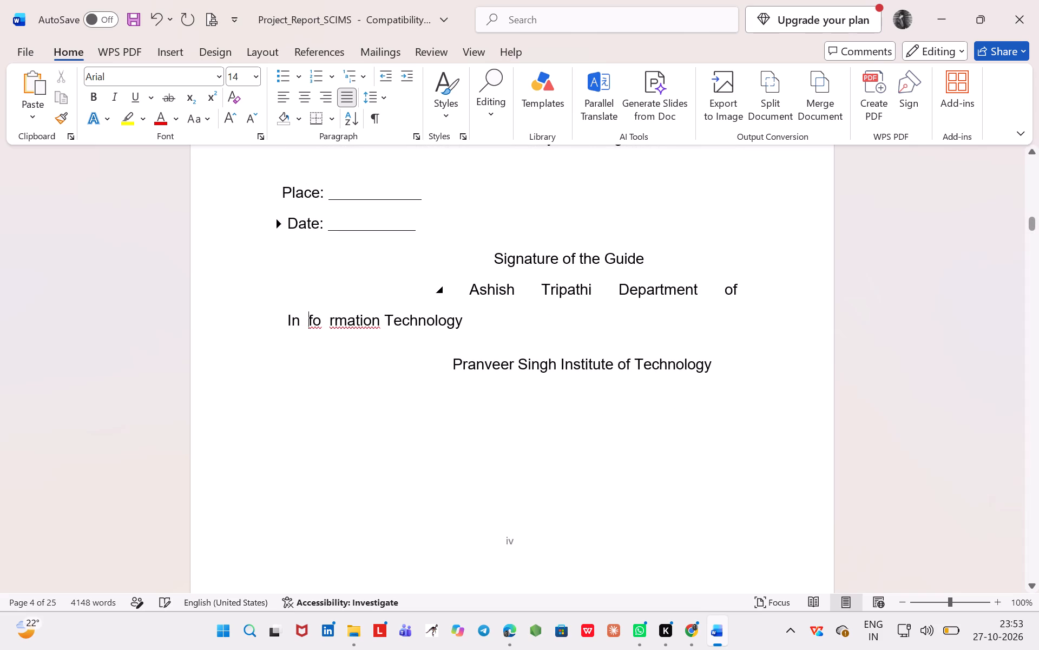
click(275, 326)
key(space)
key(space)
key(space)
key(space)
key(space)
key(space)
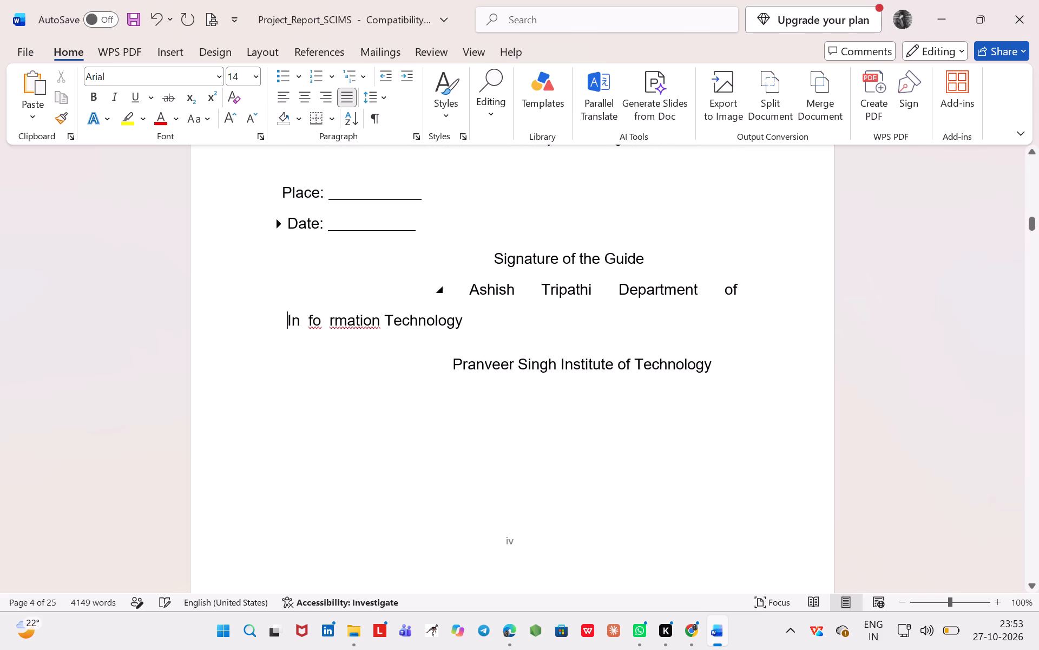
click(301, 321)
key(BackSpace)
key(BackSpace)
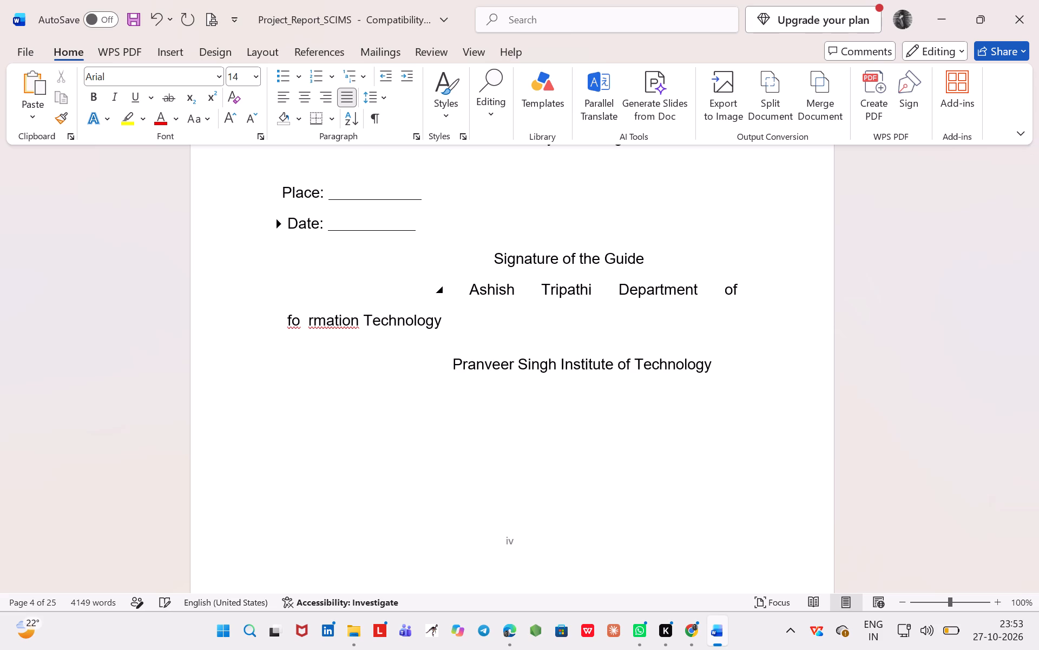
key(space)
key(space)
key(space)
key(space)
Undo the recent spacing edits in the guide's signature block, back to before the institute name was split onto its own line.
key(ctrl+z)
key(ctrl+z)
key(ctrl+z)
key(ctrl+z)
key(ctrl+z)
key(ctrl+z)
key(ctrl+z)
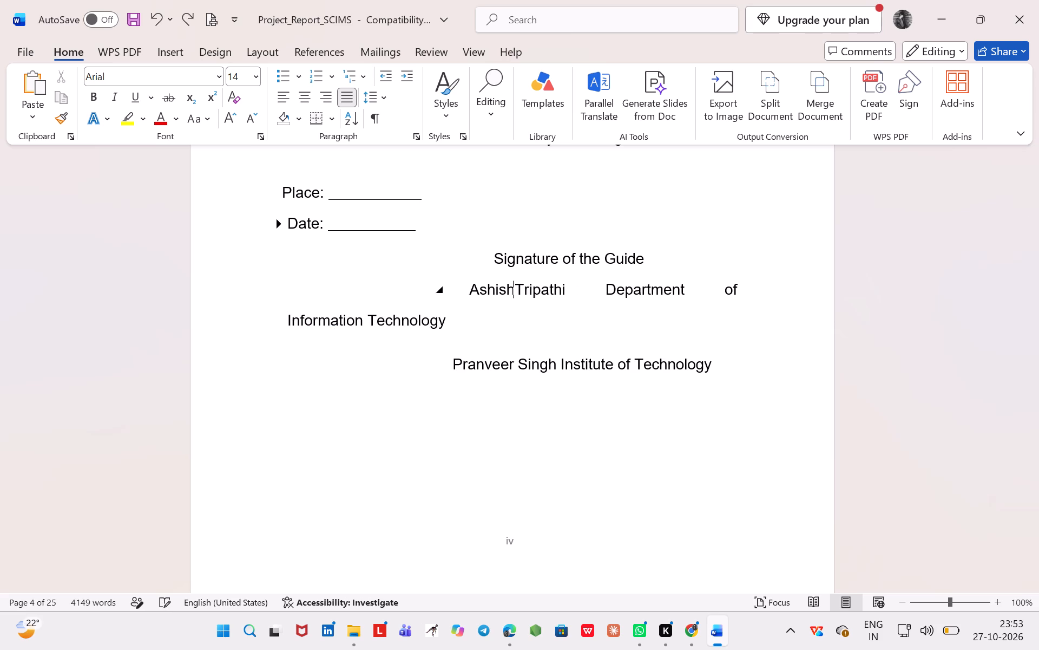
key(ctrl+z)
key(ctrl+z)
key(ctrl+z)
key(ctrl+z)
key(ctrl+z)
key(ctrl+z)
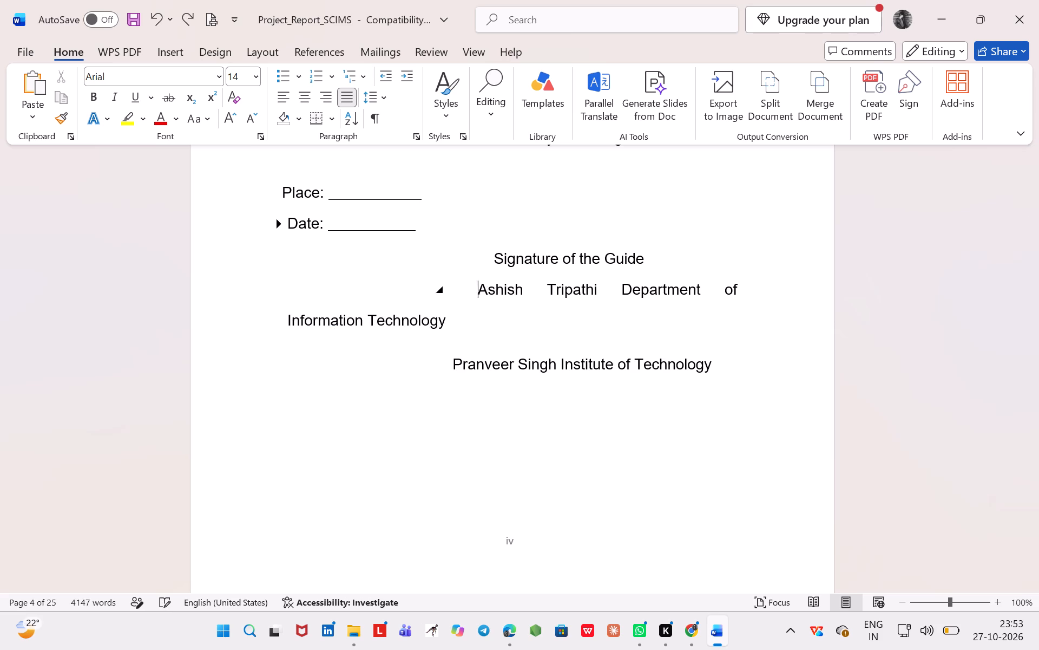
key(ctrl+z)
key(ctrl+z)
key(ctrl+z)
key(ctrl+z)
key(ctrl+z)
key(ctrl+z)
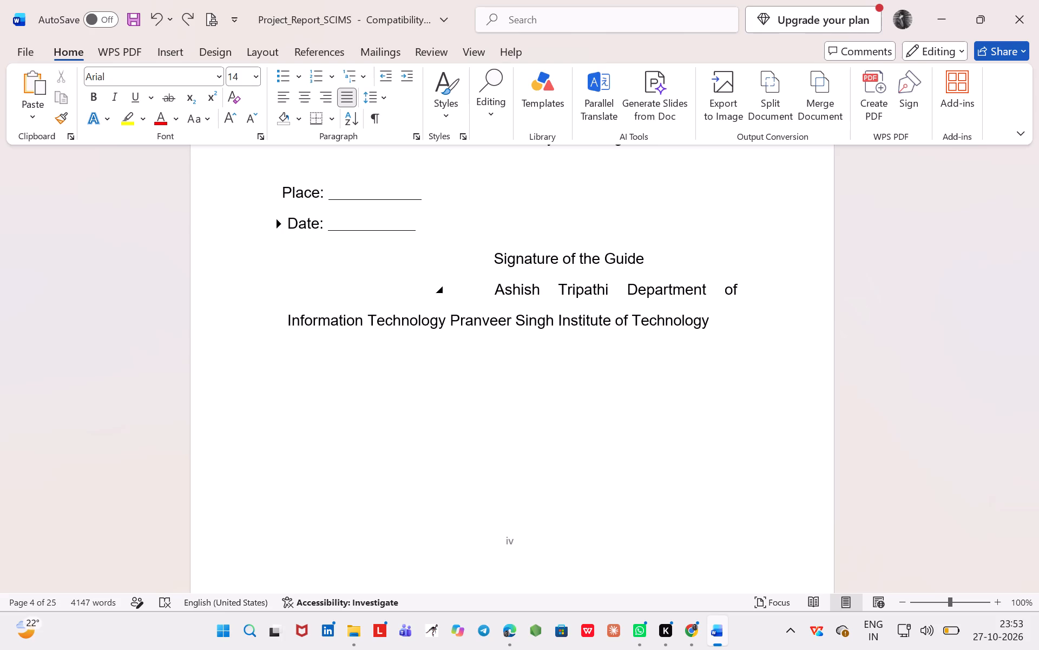
Try to indent the wrapped "Information Technology" line with three leading spaces.
key(space)
key(space)
key(space)
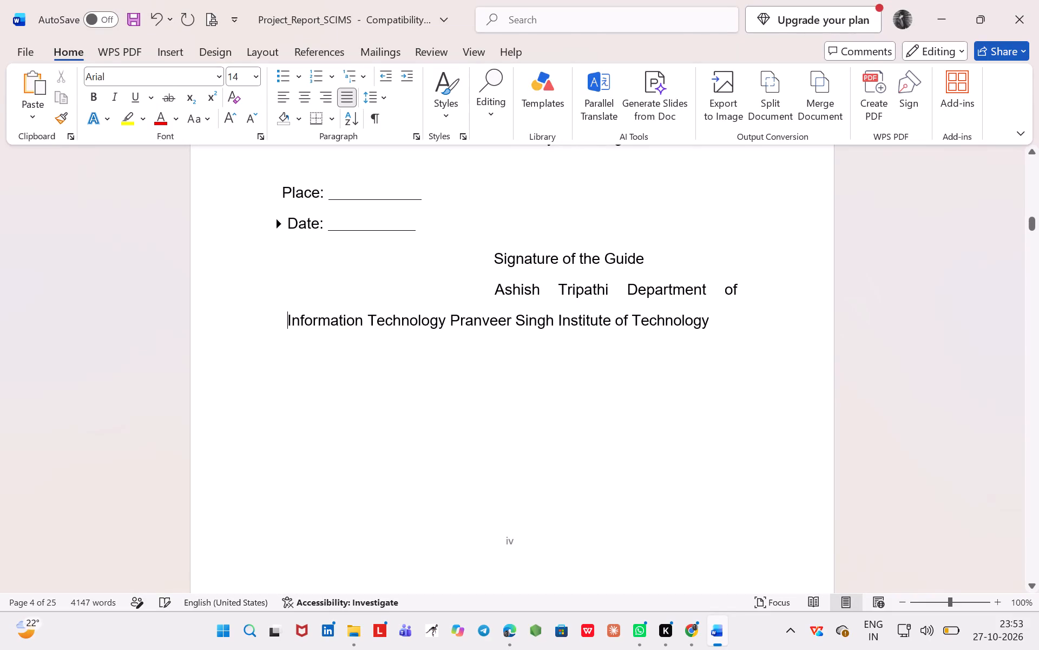
Shift "Signature of the Guide" farther right by adding eleven leading spaces.
click(484, 252)
key(space)
key(space)
key(space)
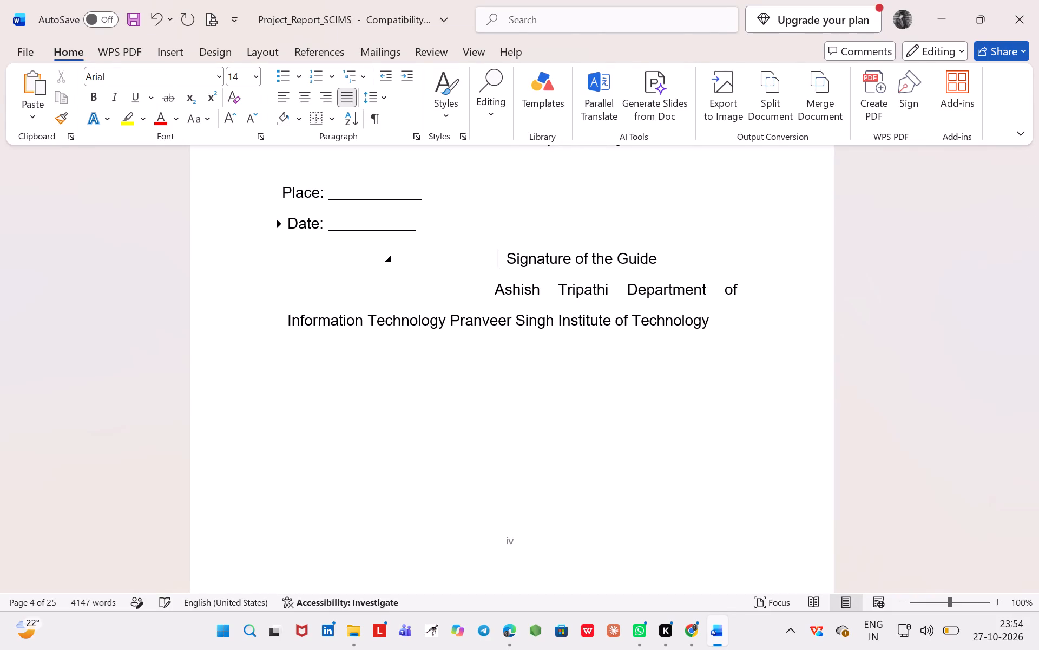
key(space)
key(space)
key(space)
key(space)
key(space)
key(space)
key(space)
key(space)
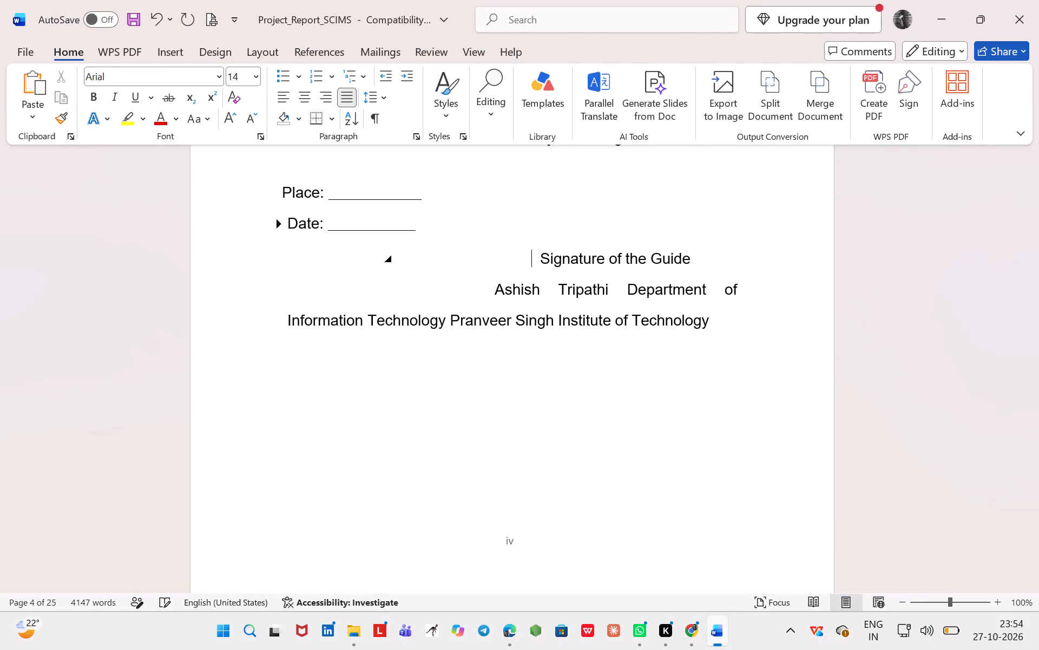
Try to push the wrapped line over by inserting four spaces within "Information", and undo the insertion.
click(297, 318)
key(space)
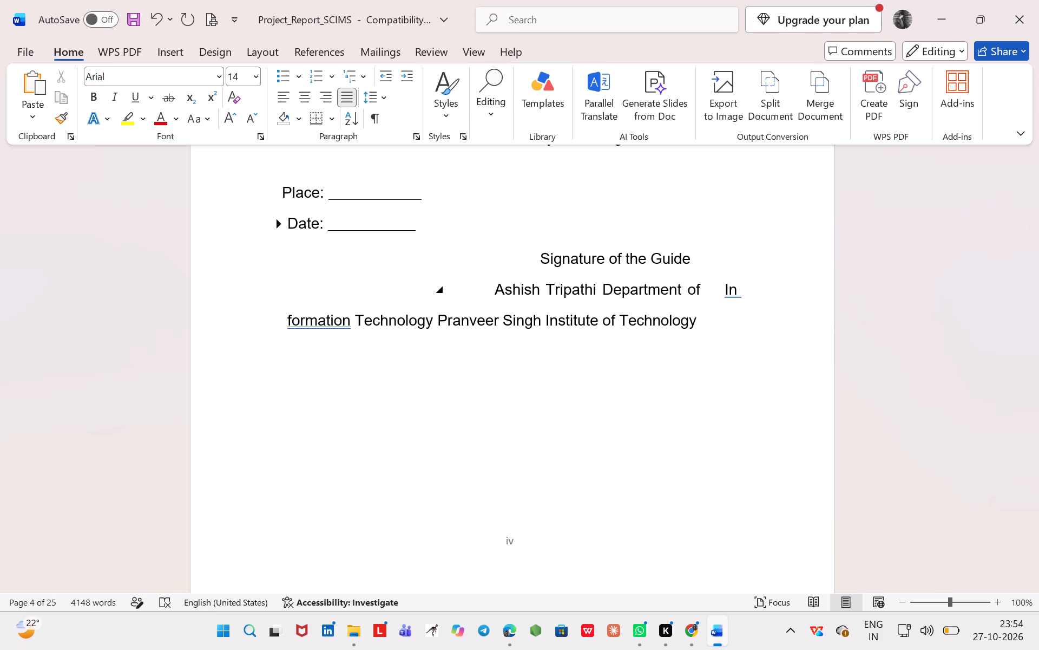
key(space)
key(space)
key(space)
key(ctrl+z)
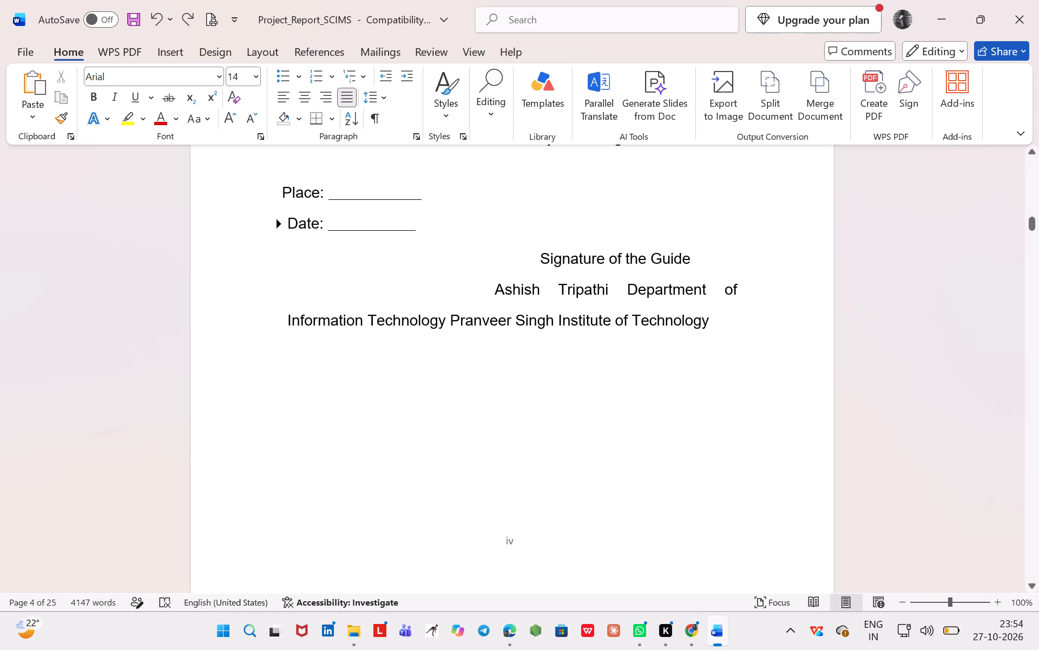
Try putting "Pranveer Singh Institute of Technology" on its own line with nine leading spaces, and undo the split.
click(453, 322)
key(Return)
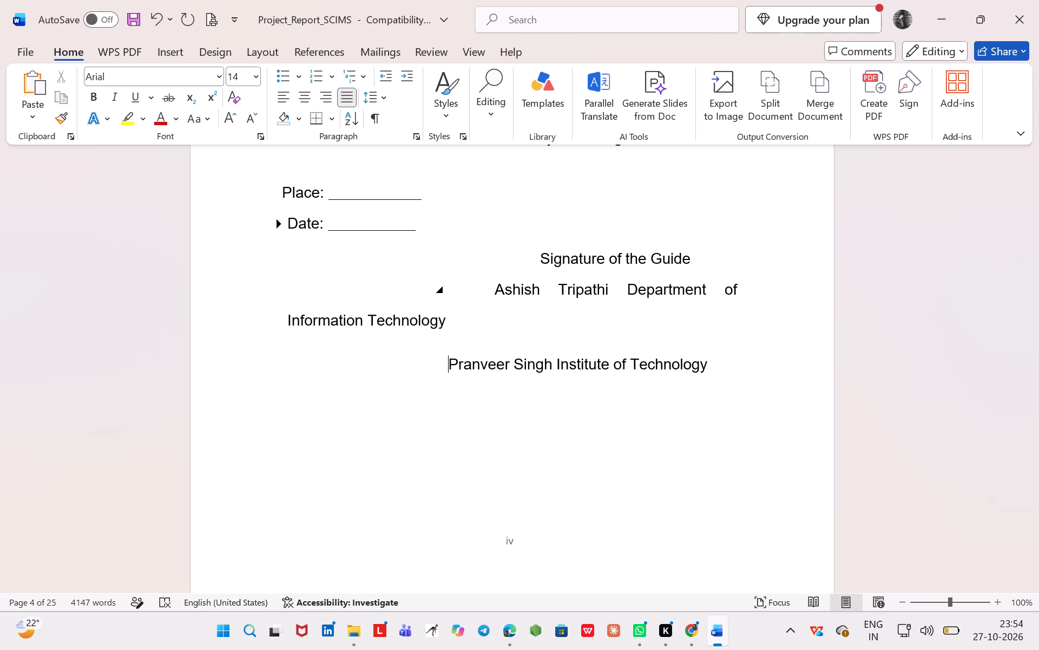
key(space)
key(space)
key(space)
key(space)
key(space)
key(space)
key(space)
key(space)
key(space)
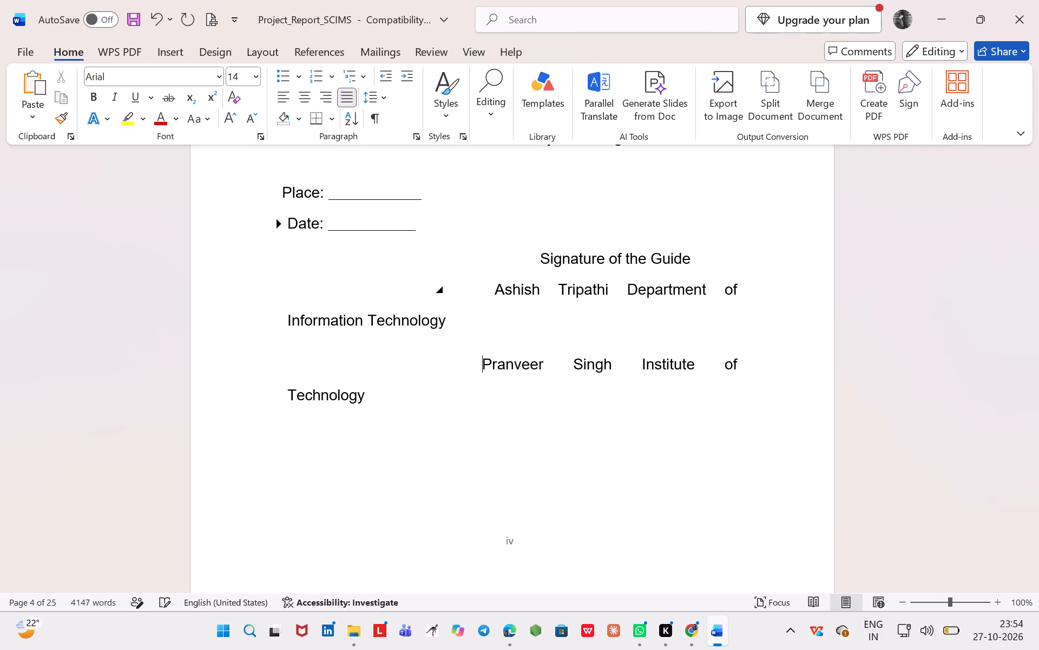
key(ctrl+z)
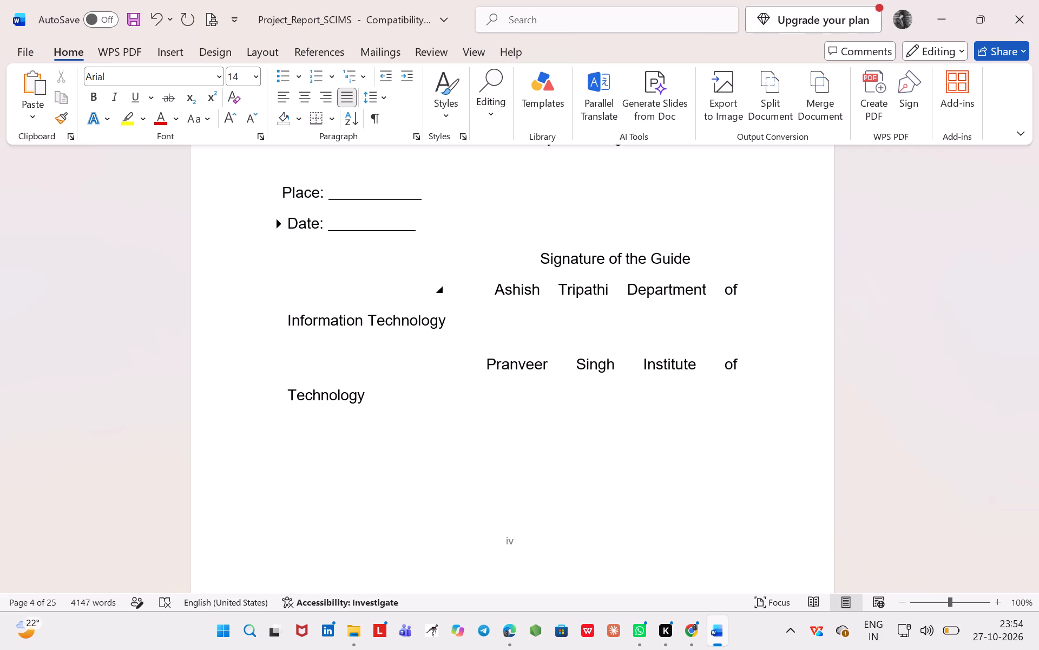
Move "Pranveer Singh Institute of Technology" onto its own line in the guide's signature block, indented with four leading spaces.
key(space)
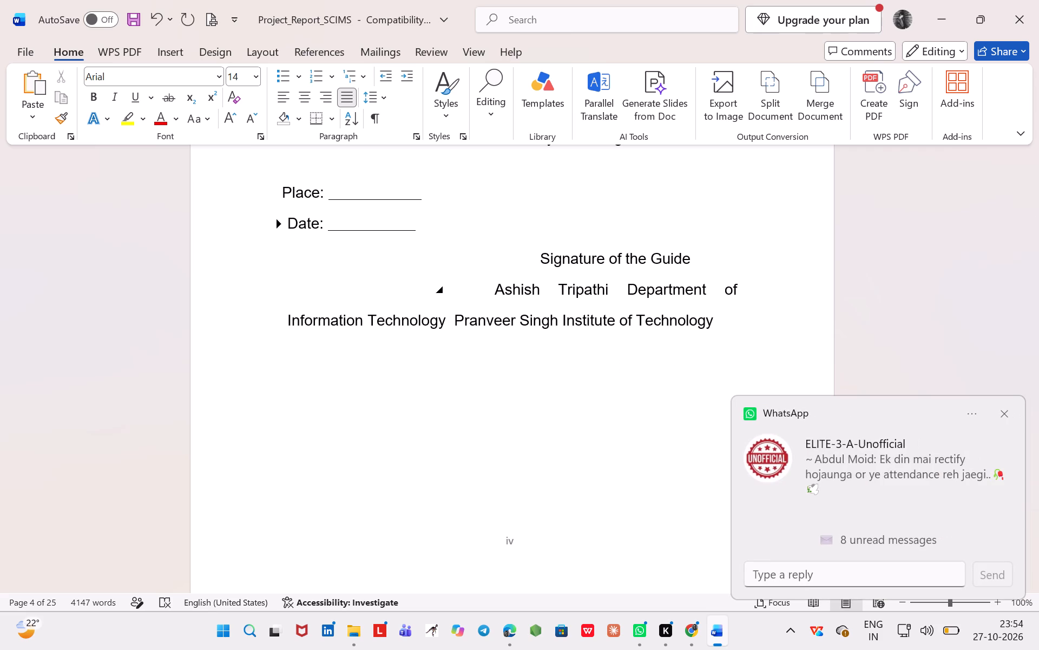
key(Return)
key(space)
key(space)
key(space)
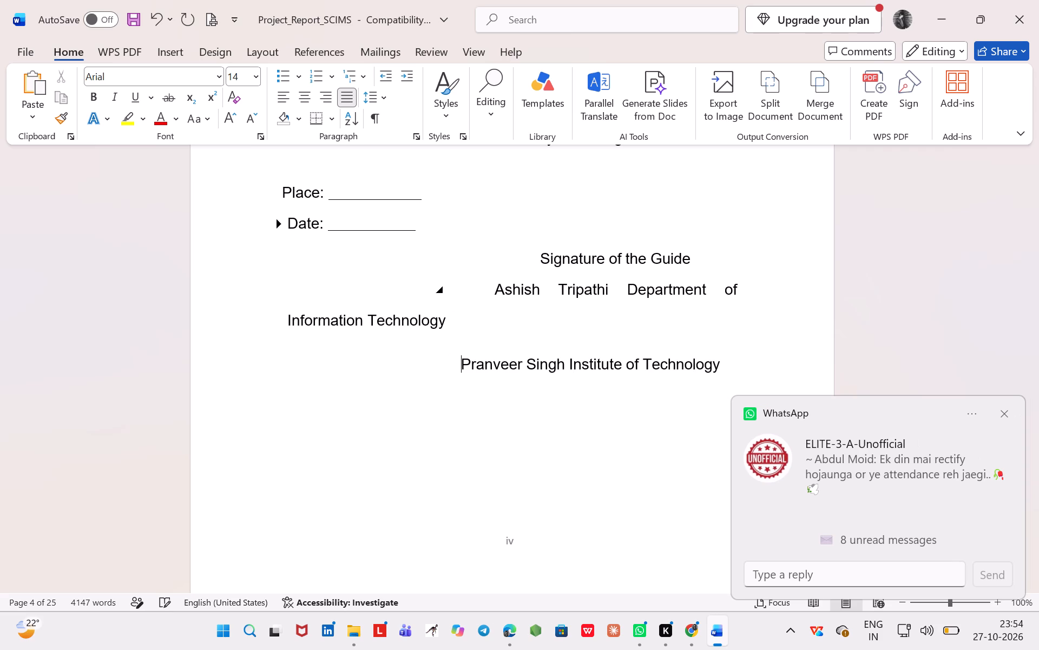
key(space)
click(560, 331)
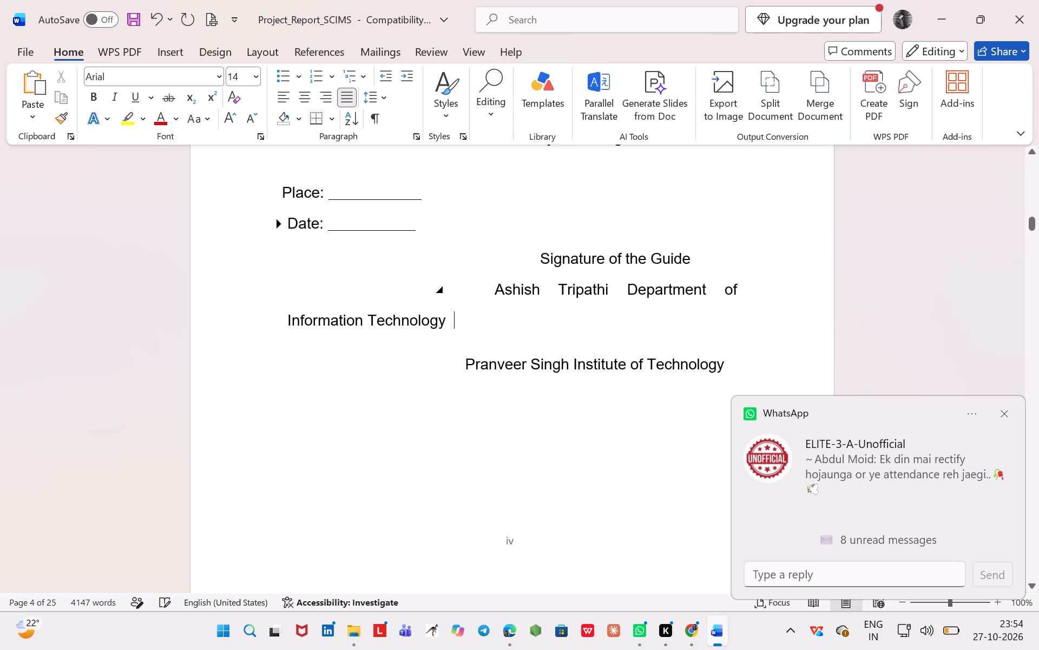
Delete the wrapped "Information Technology" text that follows "Department of" in the guide's signature block.
drag(457, 323, 274, 314)
key(BackSpace)
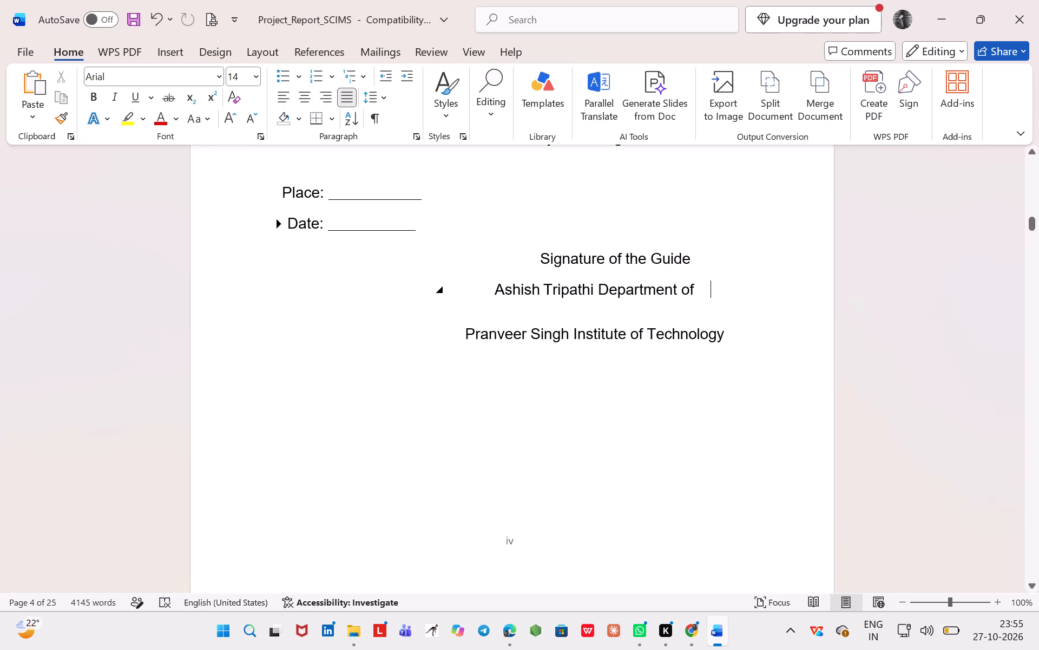
Add a new line below "Department of" reading "Information Technology", indented with twelve leading spaces.
key(Return)
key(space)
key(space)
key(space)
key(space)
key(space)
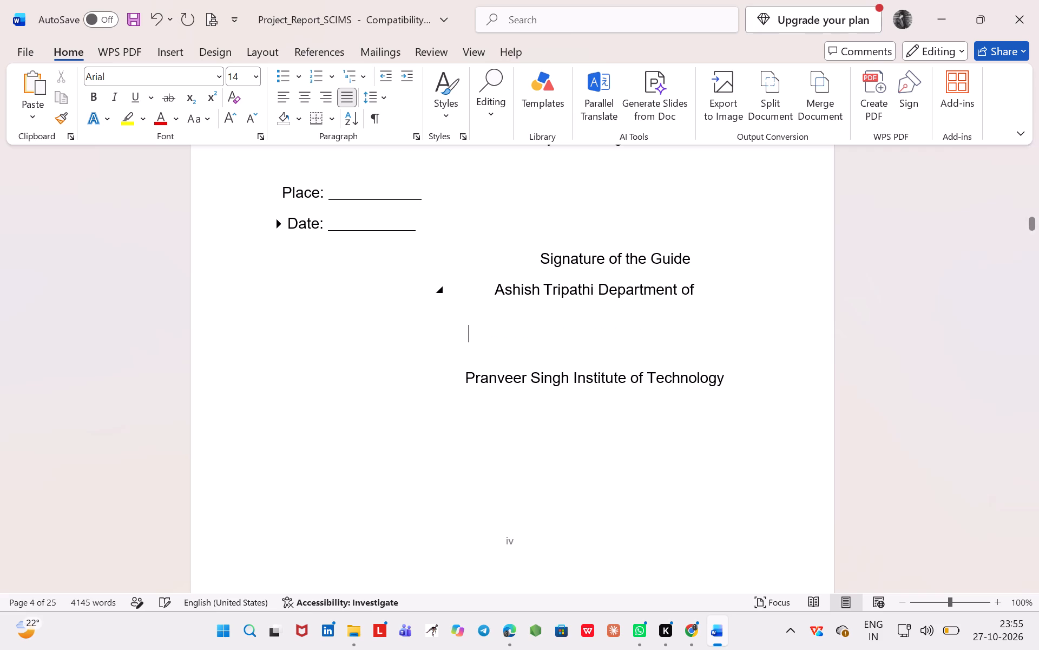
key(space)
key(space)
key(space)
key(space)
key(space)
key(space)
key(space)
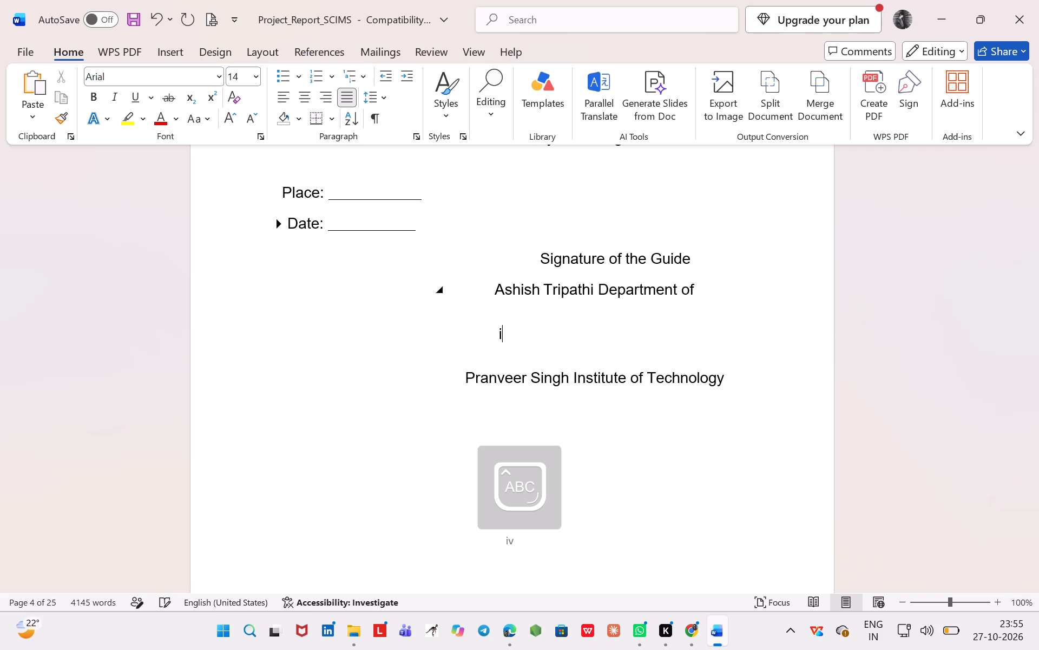
key(BackSpace)
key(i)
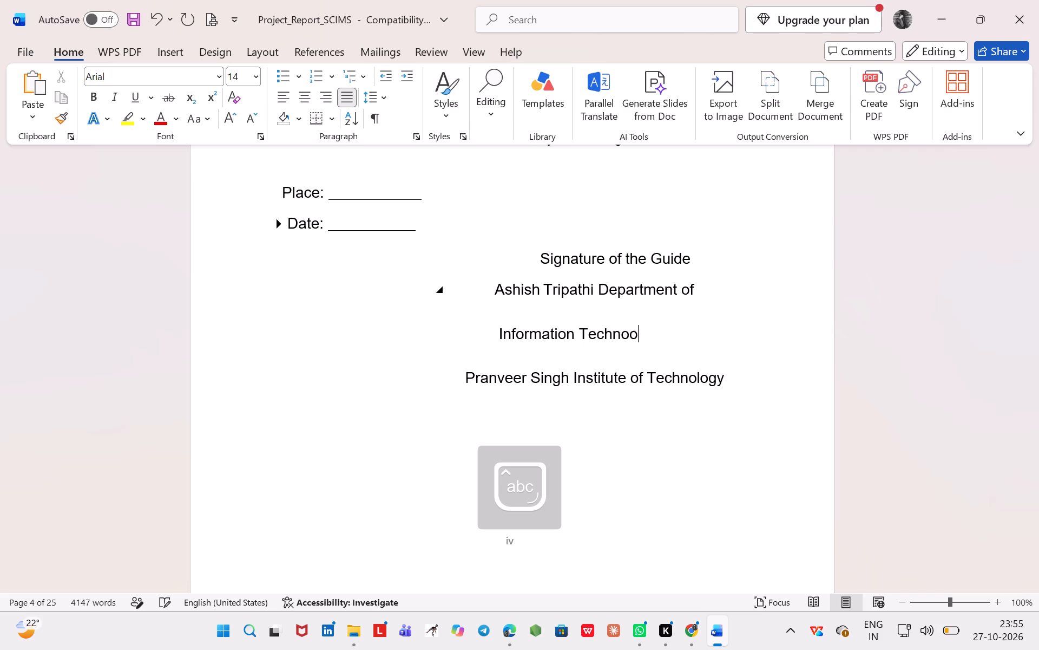
key(BackSpace)
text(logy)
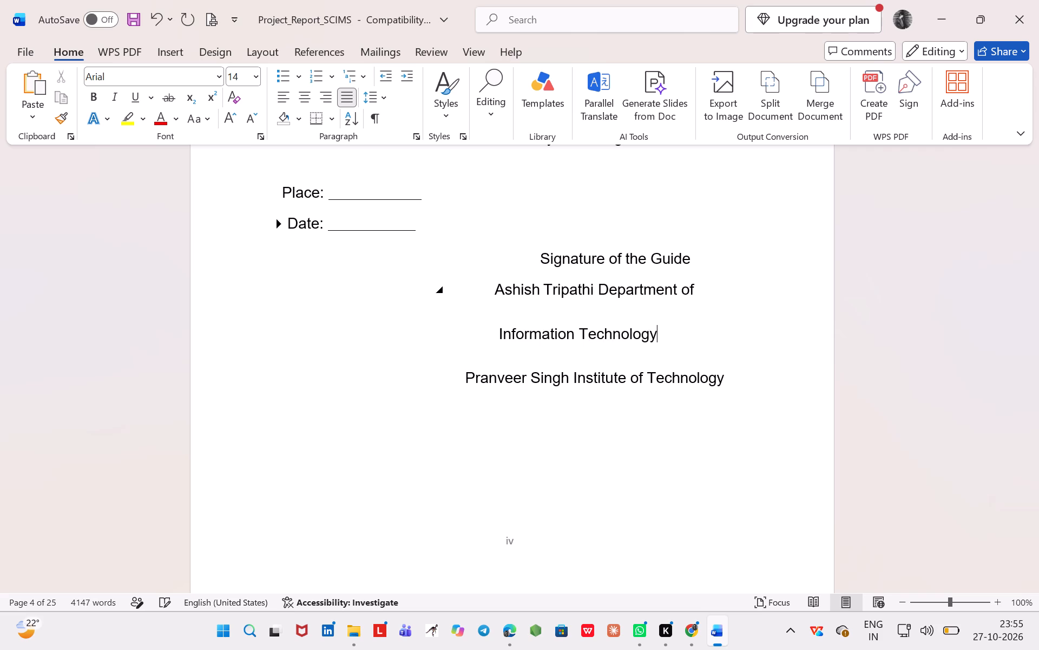
Shift "Information Technology" farther right by adding two more leading spaces.
click(501, 328)
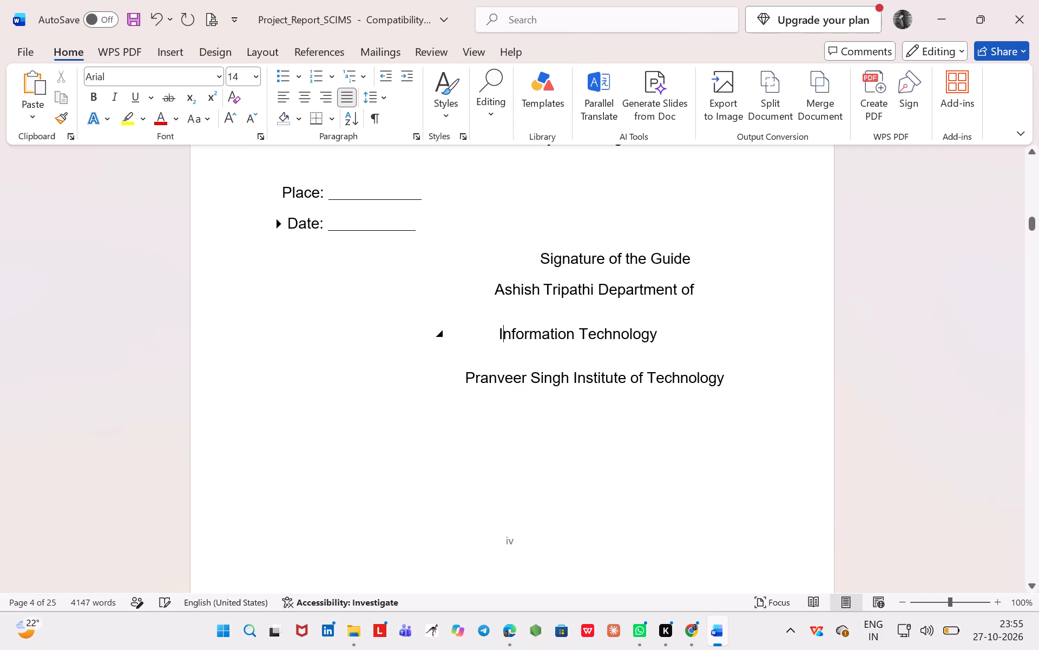
click(494, 337)
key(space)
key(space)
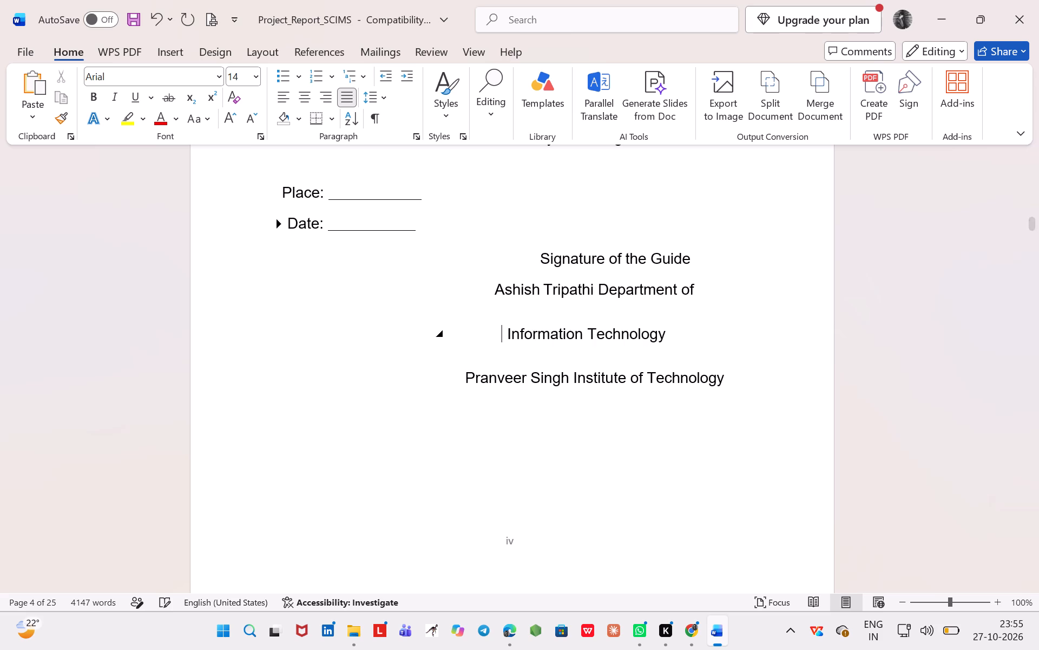
Remove blank space above the ABSTRACT heading, and restore the final "y" of "Technology" at the end of the certificate.
scroll(546, 376, down, 9)
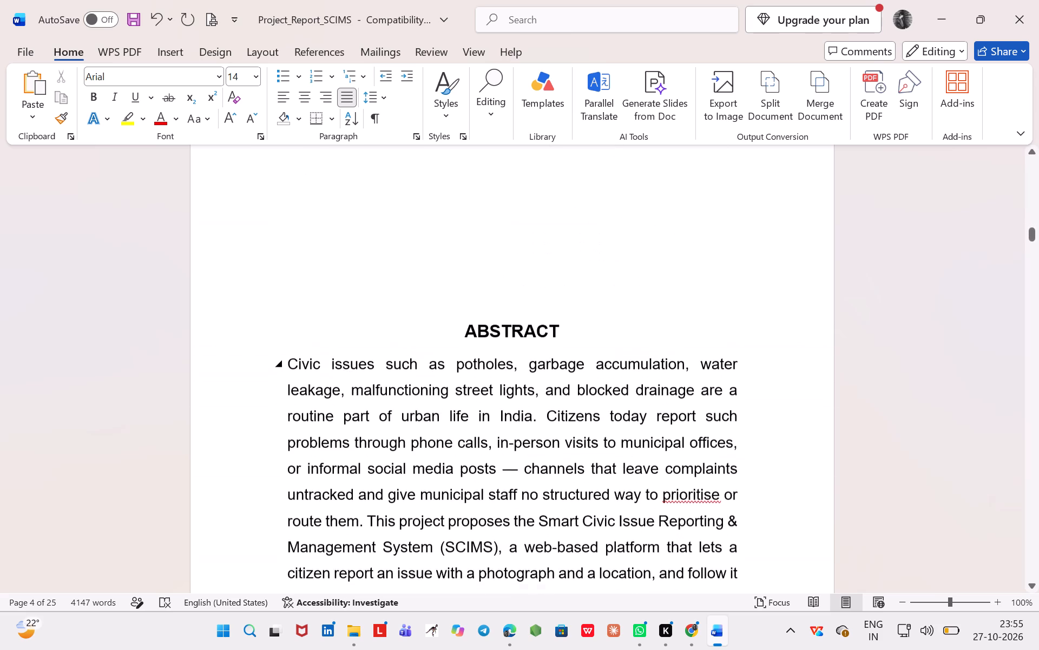
scroll(515, 408, down, 1)
click(431, 243)
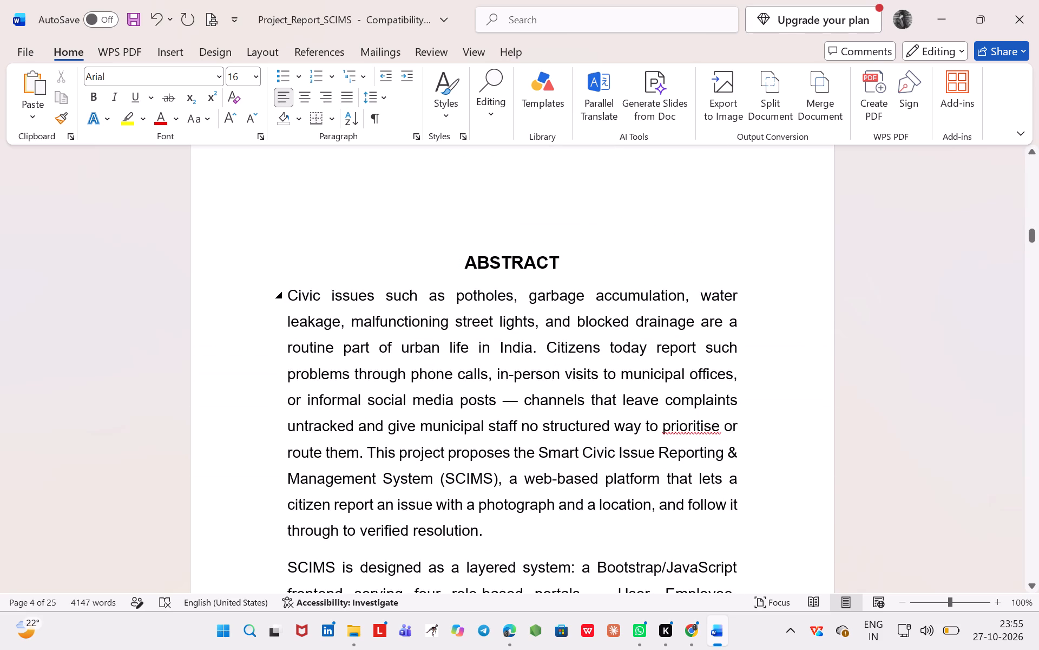
key(BackSpace)
key(BackSpace)
key(BackSpace)
key(BackSpace)
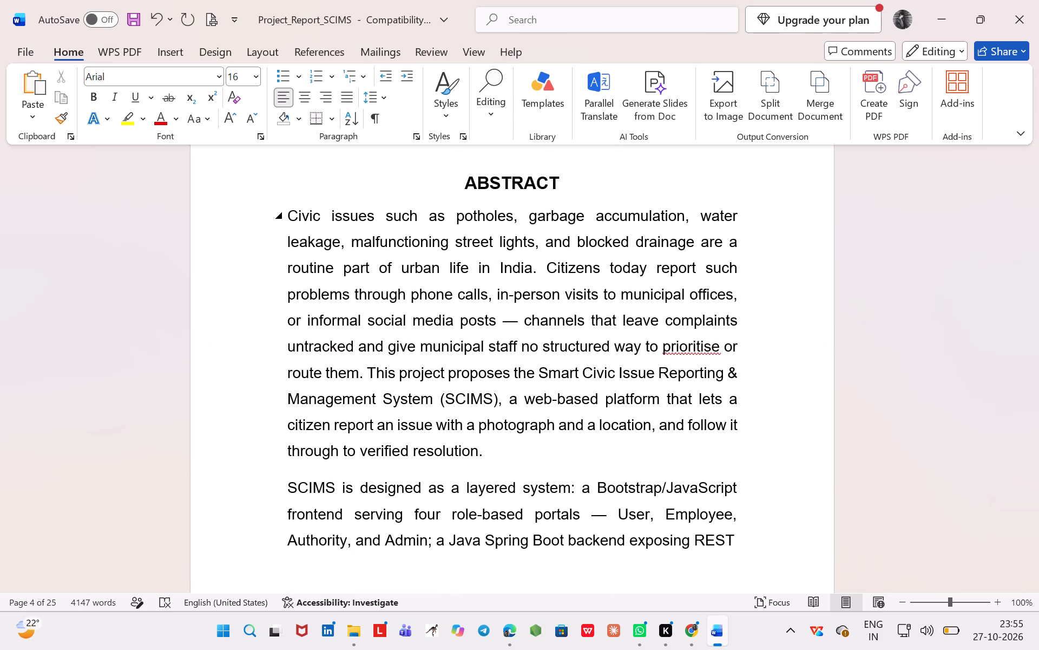
scroll(426, 276, up, 4)
key(BackSpace)
key(BackSpace)
key(BackSpace)
key(BackSpace)
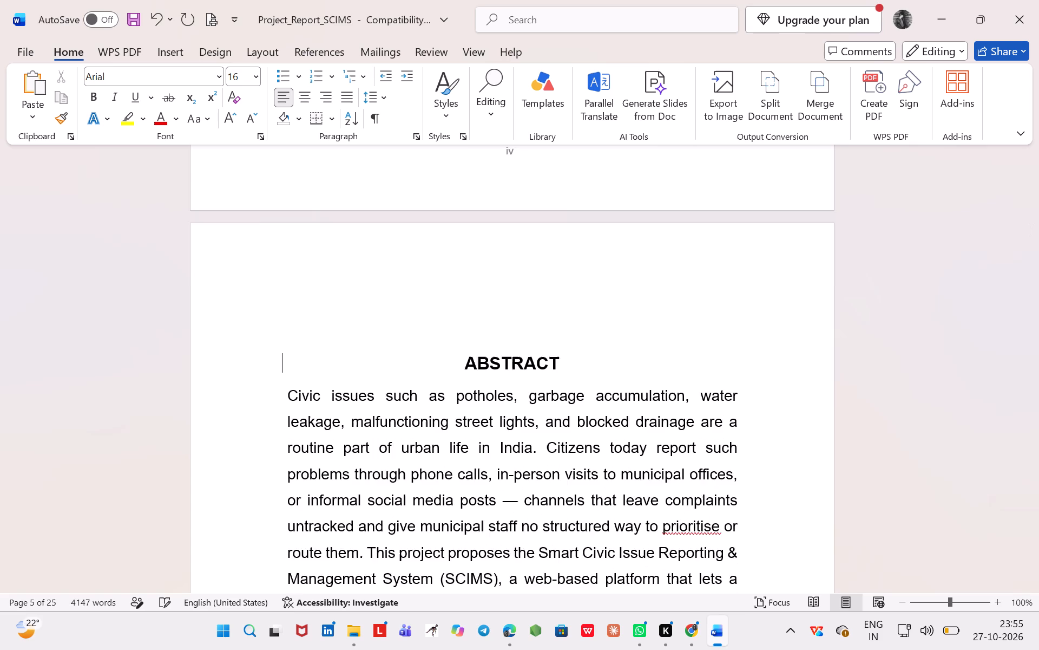
key(BackSpace)
key(BackSpace)
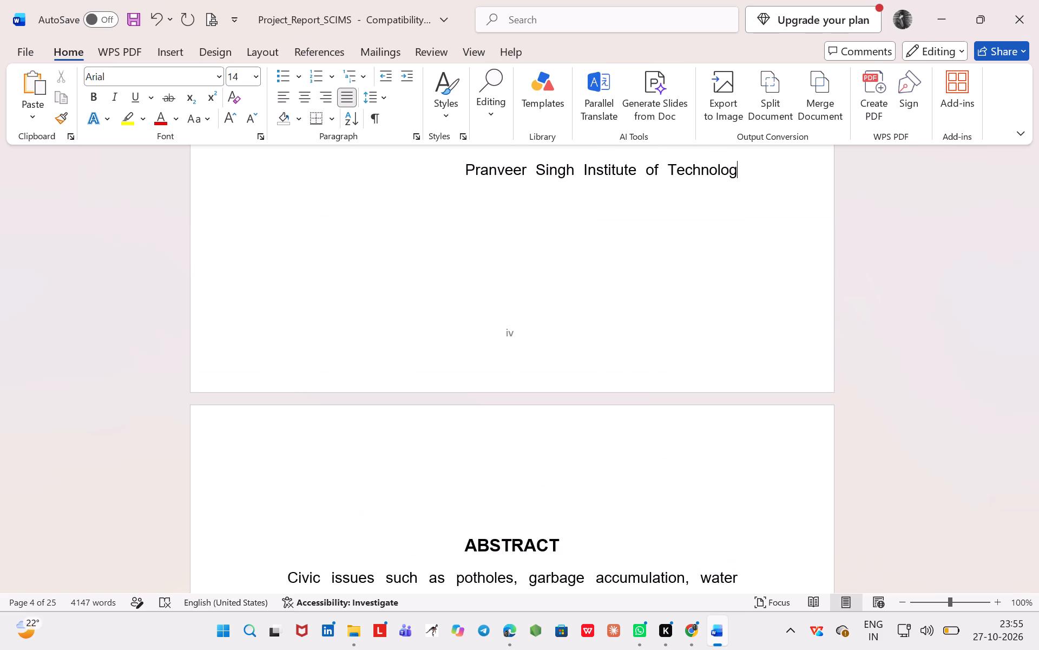
key(y)
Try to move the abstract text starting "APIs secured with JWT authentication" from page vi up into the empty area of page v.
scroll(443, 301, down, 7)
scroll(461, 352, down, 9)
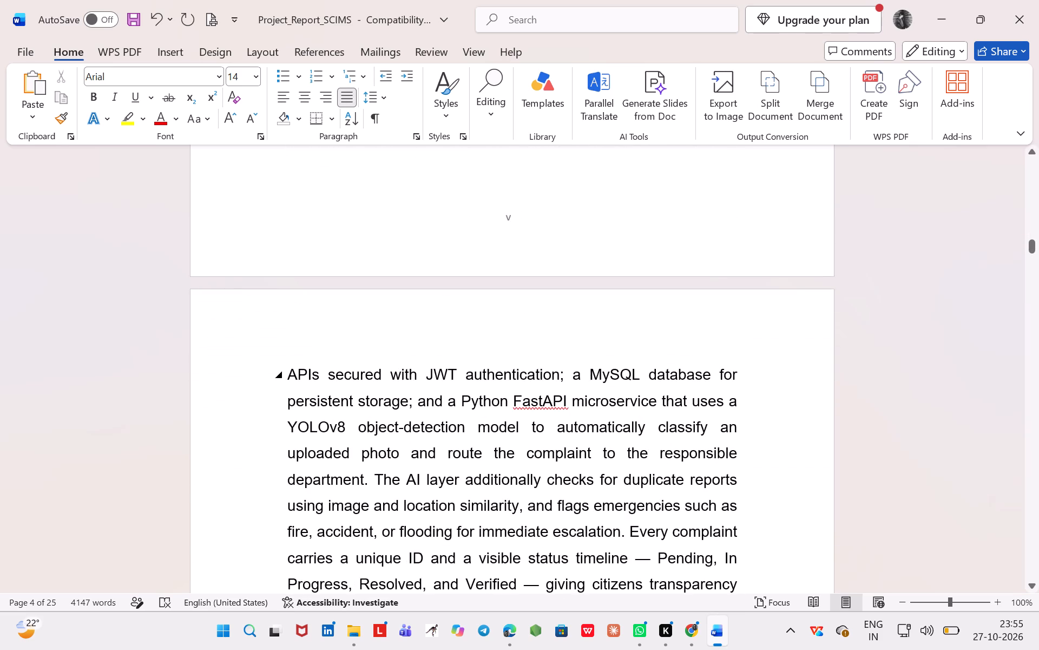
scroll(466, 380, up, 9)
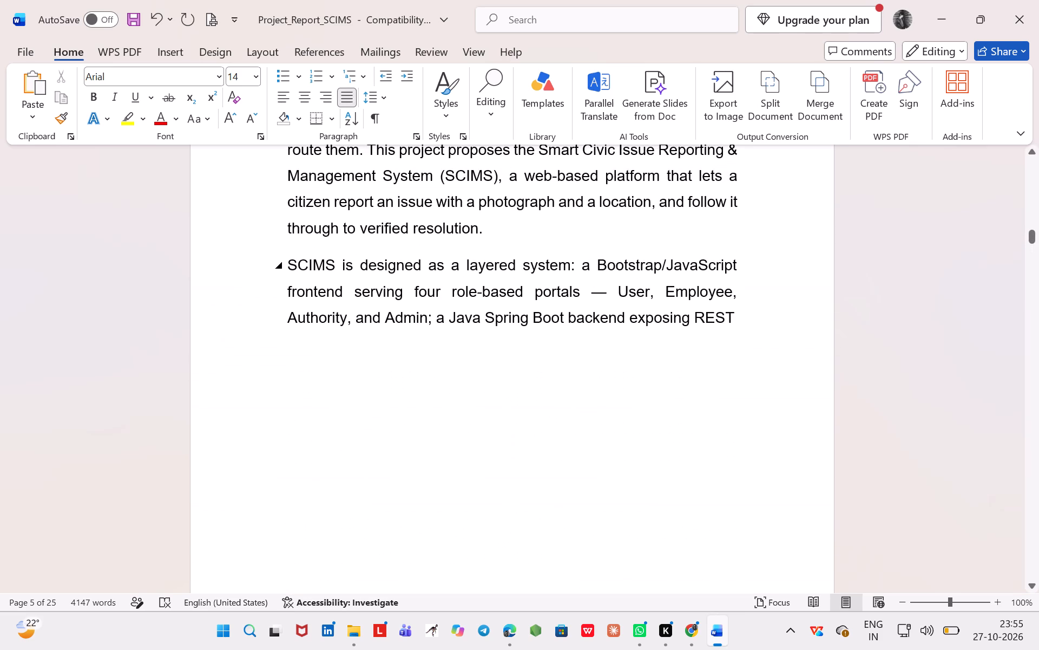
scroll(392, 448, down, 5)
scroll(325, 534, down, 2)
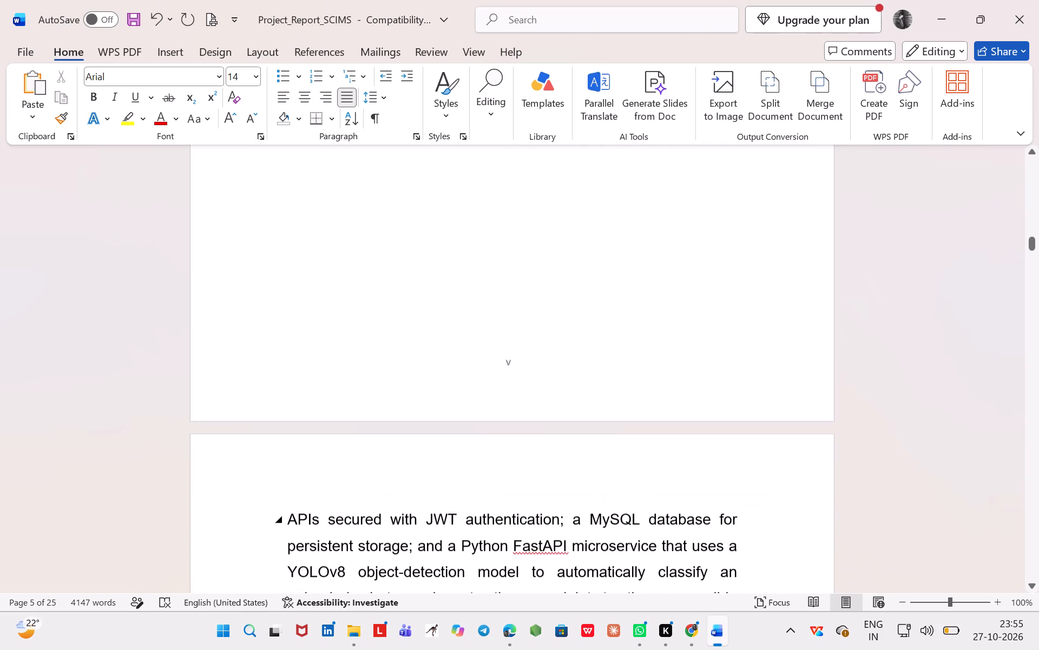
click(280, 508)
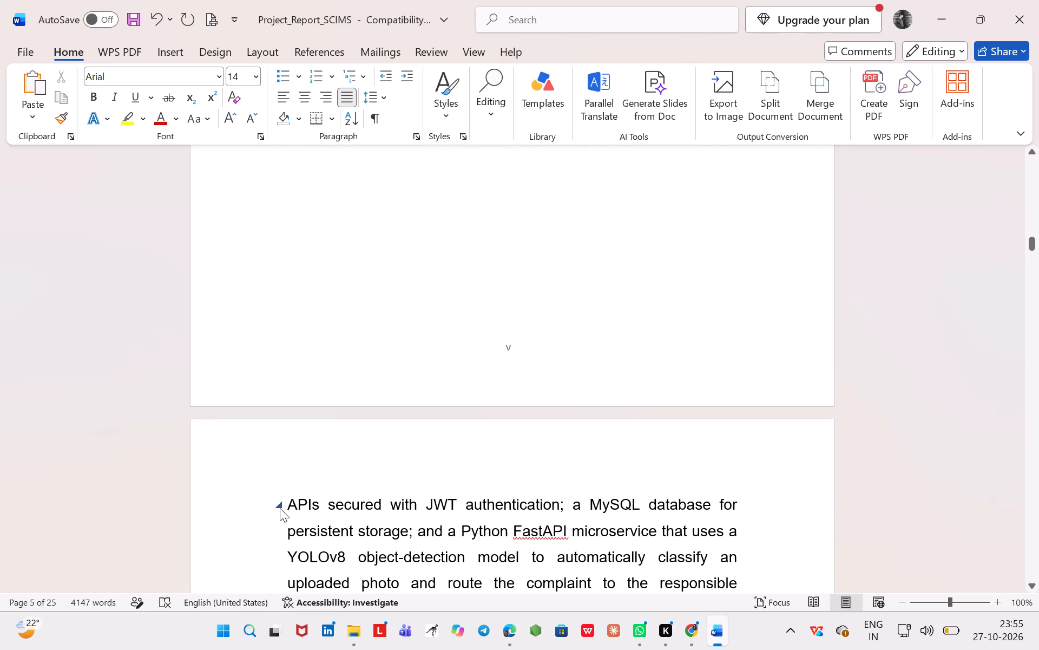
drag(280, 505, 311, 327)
Try to join the "APIs secured with JWT authentication" text to the end of "exposing REST" by deleting backward from its start.
click(291, 505)
key(BackSpace)
key(BackSpace)
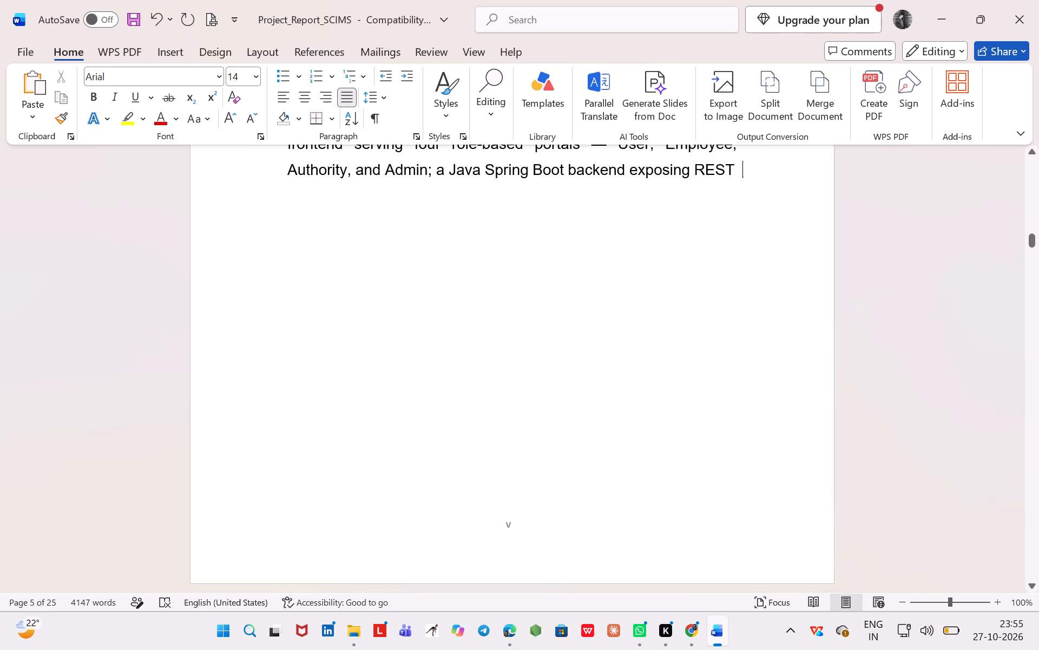
scroll(321, 512, down, 3)
scroll(400, 444, down, 1)
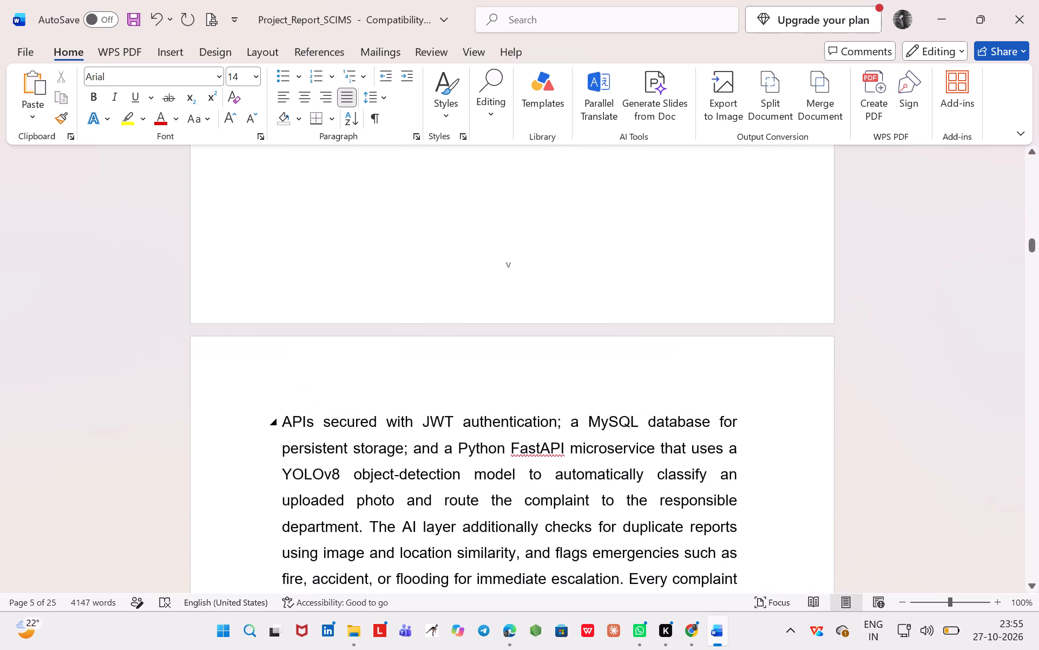
click(282, 426)
key(BackSpace)
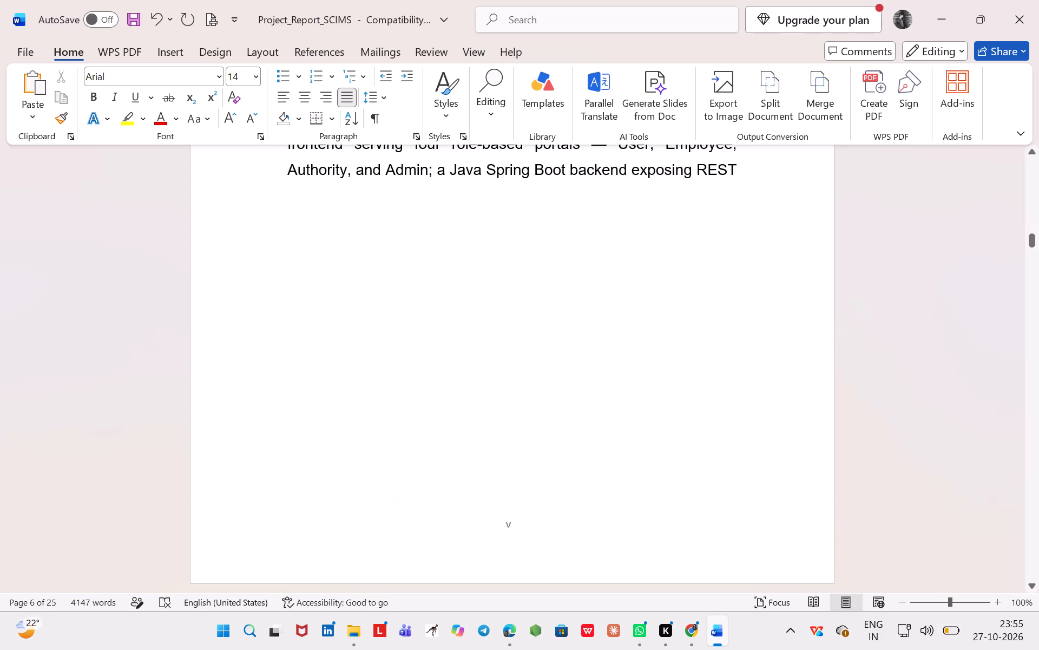
Review the page layout from the abstract's two pages through the start of the List of Tables.
scroll(286, 420, up, 5)
scroll(325, 413, down, 10)
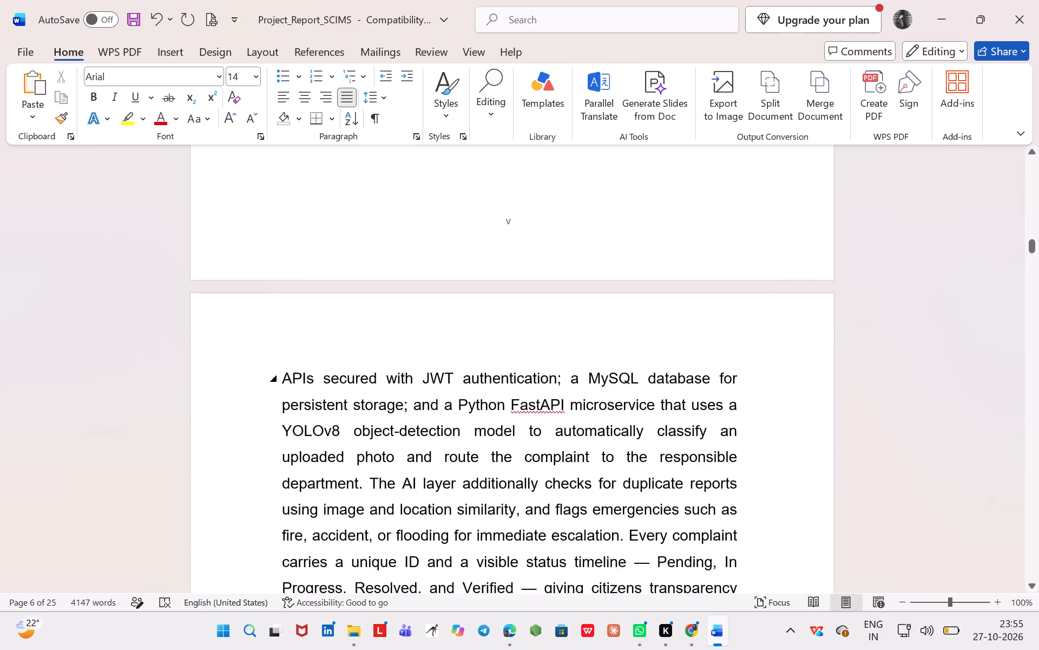
scroll(351, 424, down, 9)
scroll(399, 419, down, 4)
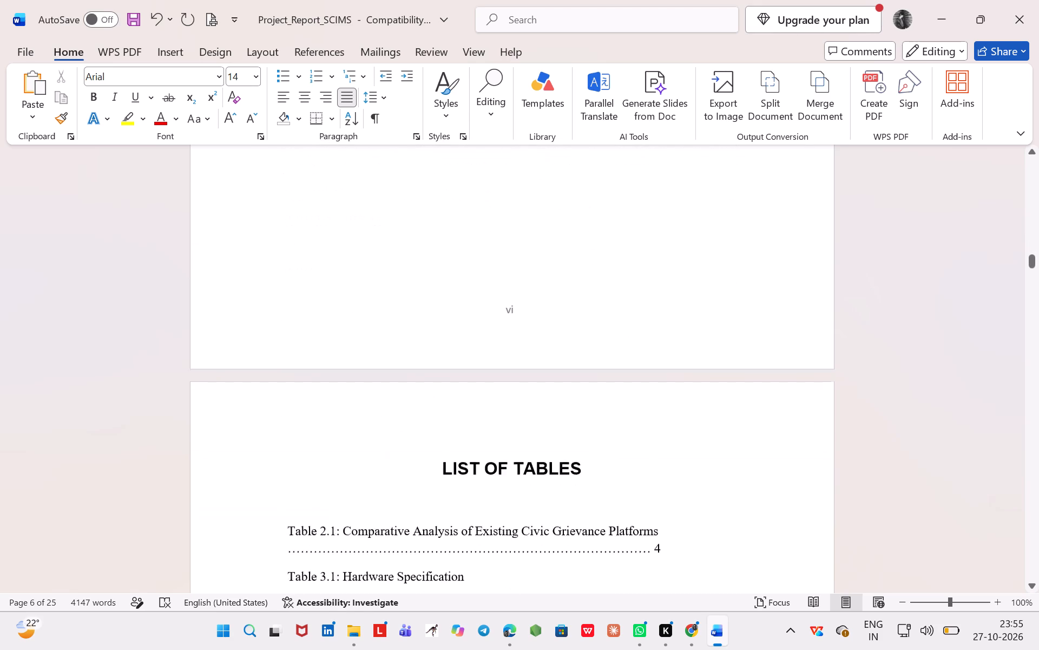
scroll(428, 419, up, 11)
scroll(430, 414, down, 12)
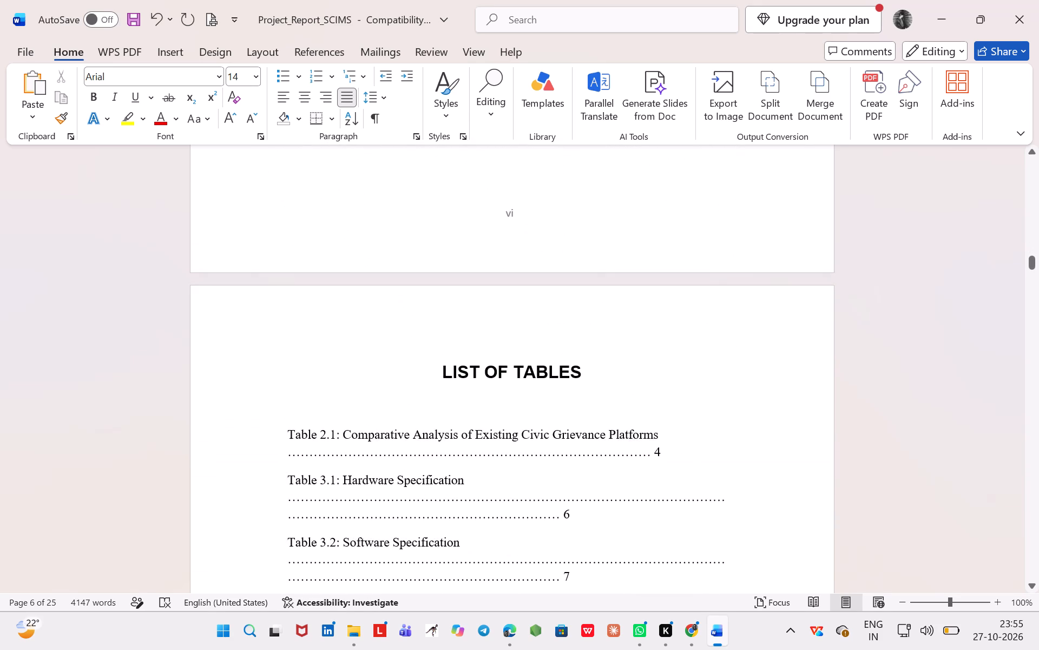
Review the List of Tables, List of Figures and Table of Content pages, and return to the ABSTRACT heading.
scroll(451, 391, down, 10)
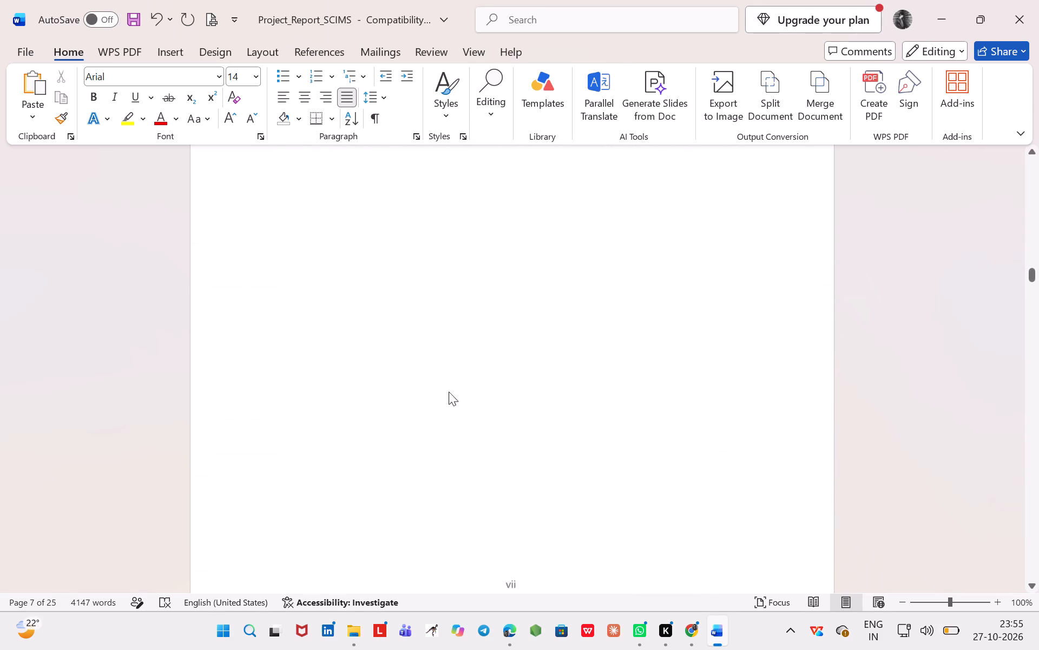
scroll(449, 392, down, 4)
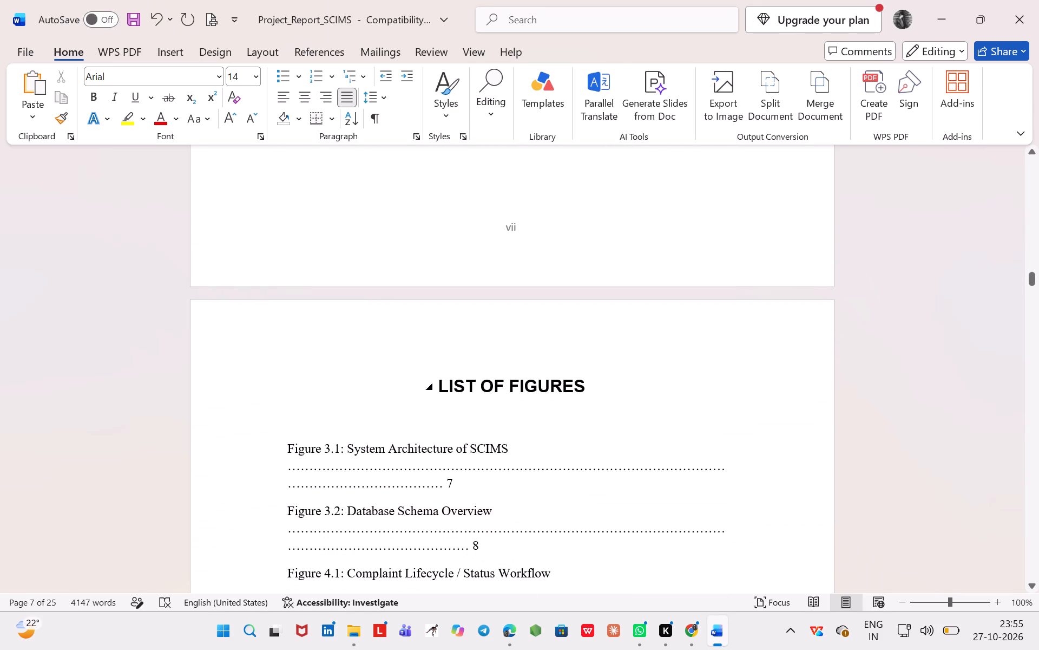
scroll(449, 392, down, 16)
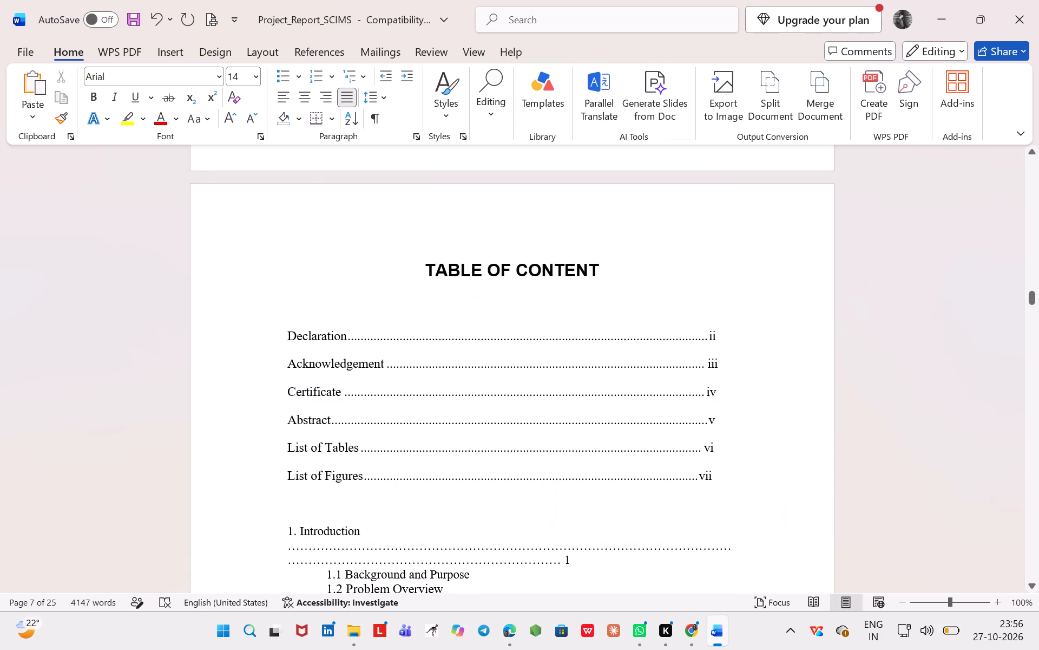
scroll(449, 389, down, 6)
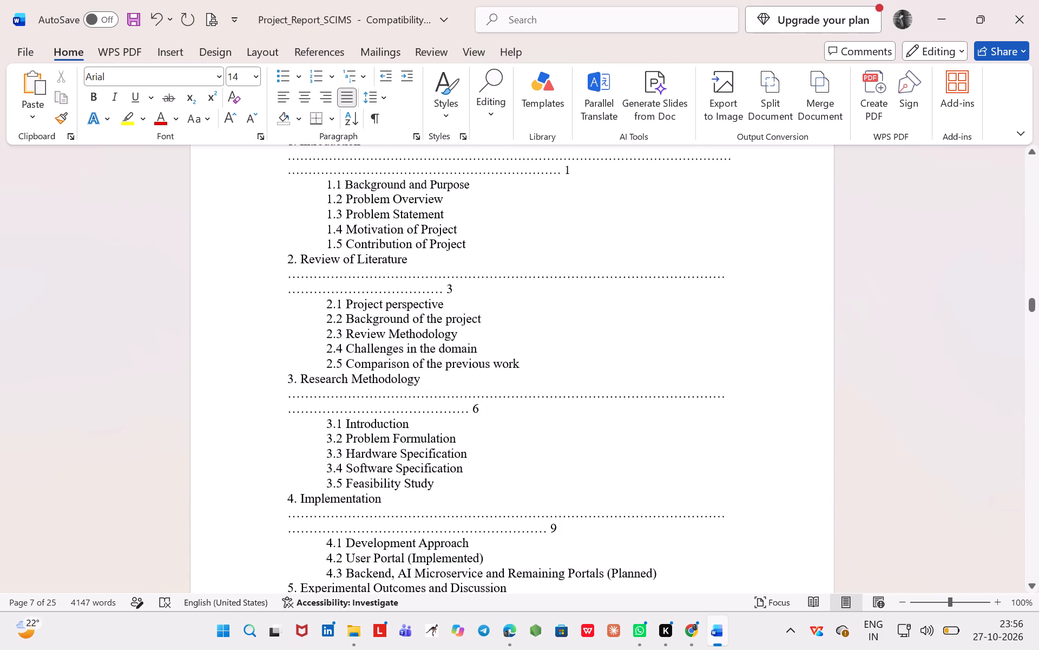
scroll(449, 388, up, 16)
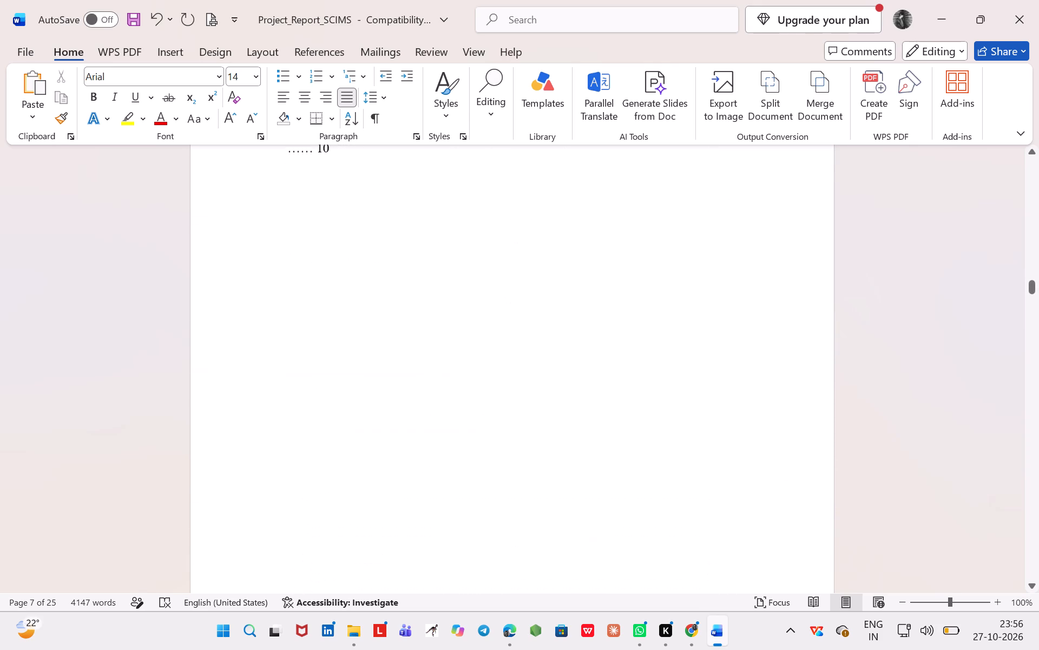
scroll(451, 391, up, 18)
scroll(451, 391, up, 9)
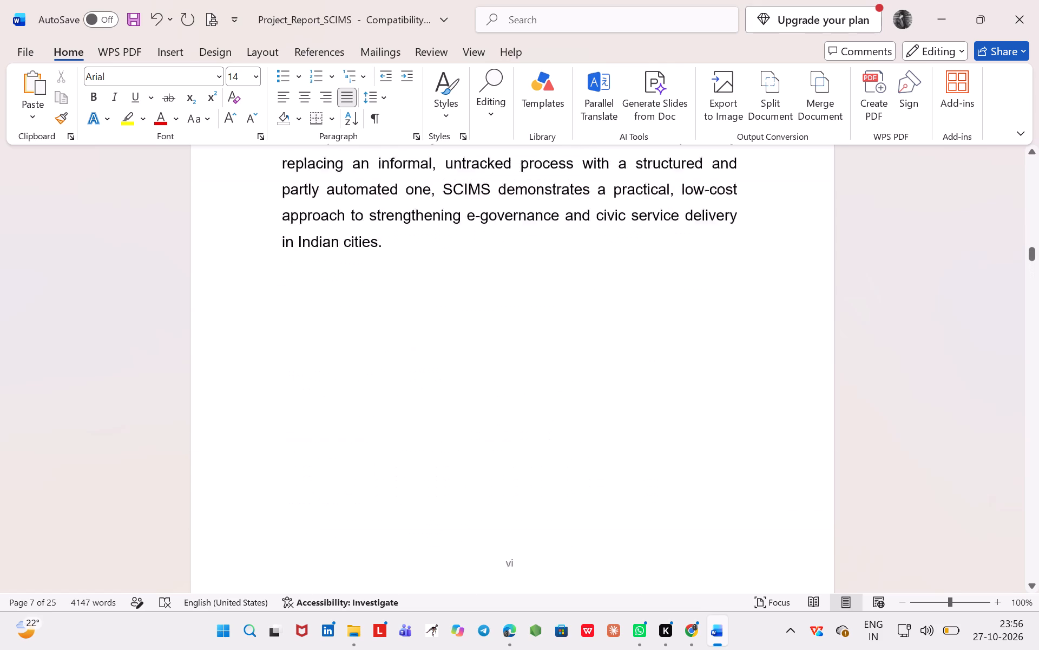
scroll(451, 391, up, 20)
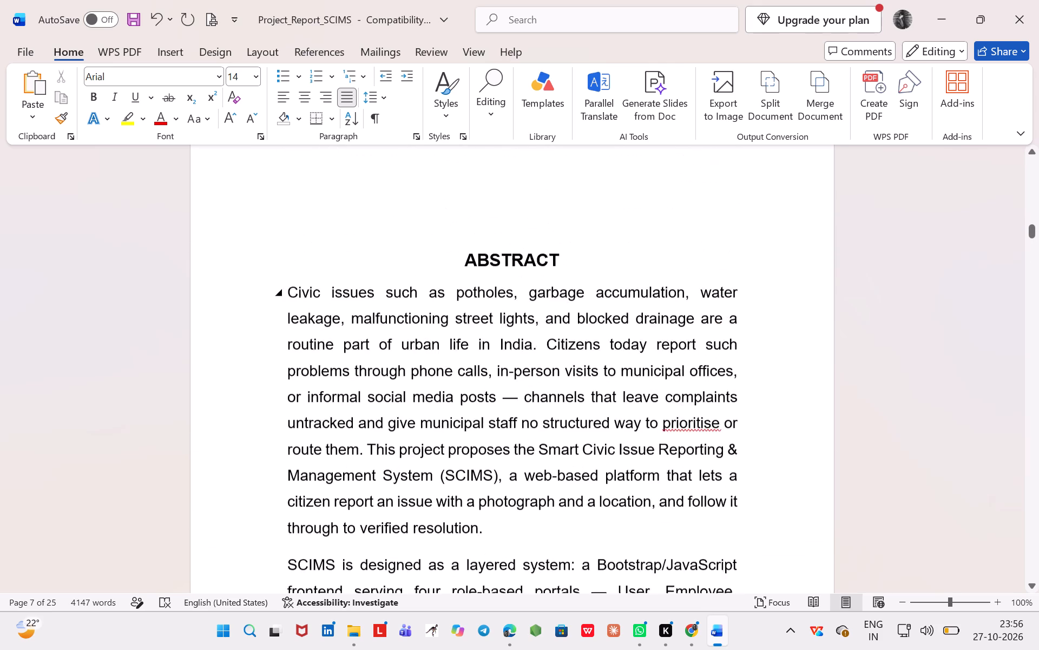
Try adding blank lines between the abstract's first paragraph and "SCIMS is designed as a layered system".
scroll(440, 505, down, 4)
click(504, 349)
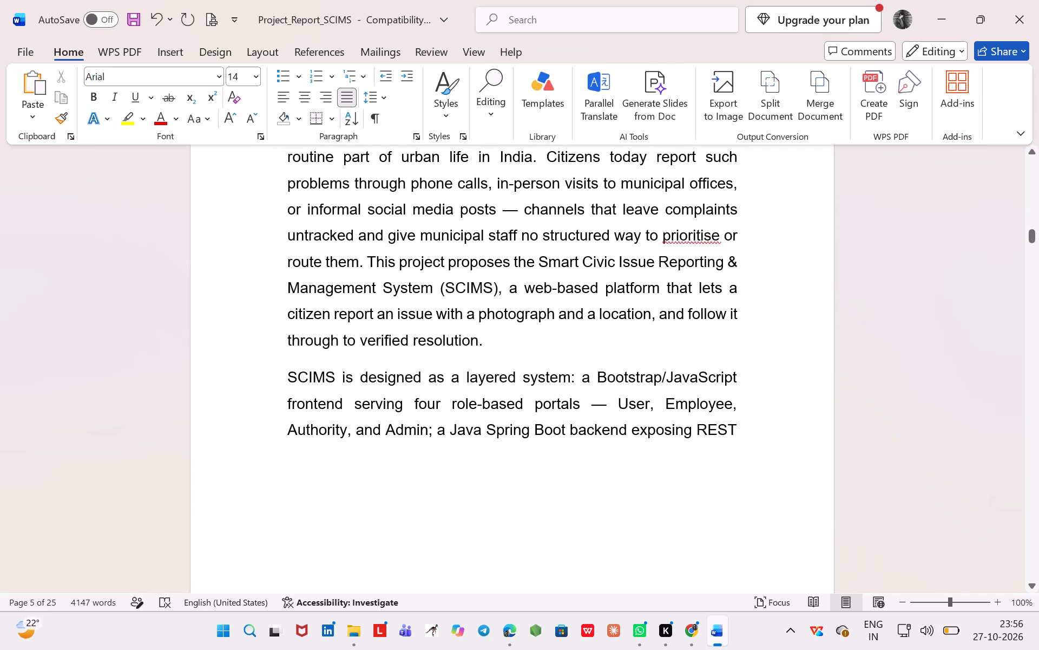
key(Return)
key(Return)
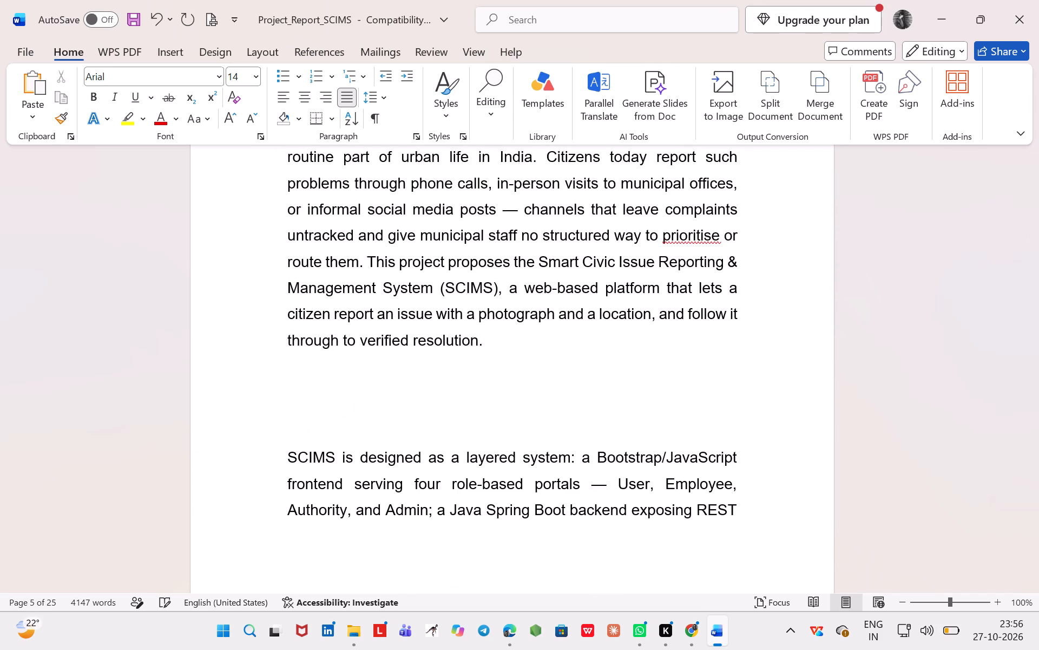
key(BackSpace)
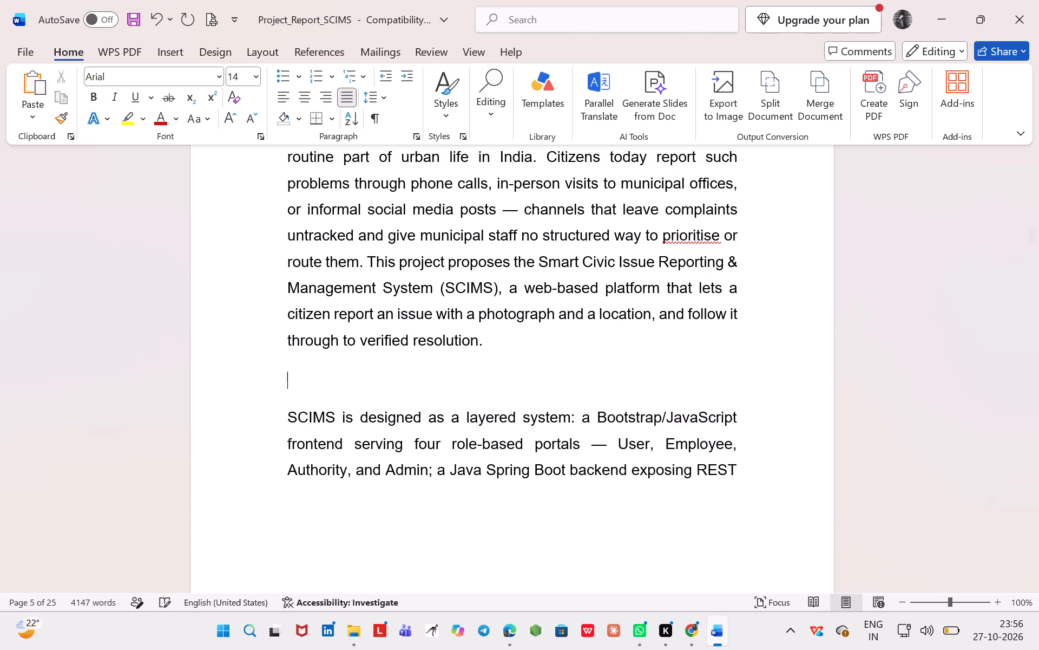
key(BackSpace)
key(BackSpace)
Copy the abstract text from "APIs secured with JWT authentication" to "in Indian cities." and paste it on a new line below "exposing REST".
scroll(488, 351, up, 4)
scroll(417, 430, down, 4)
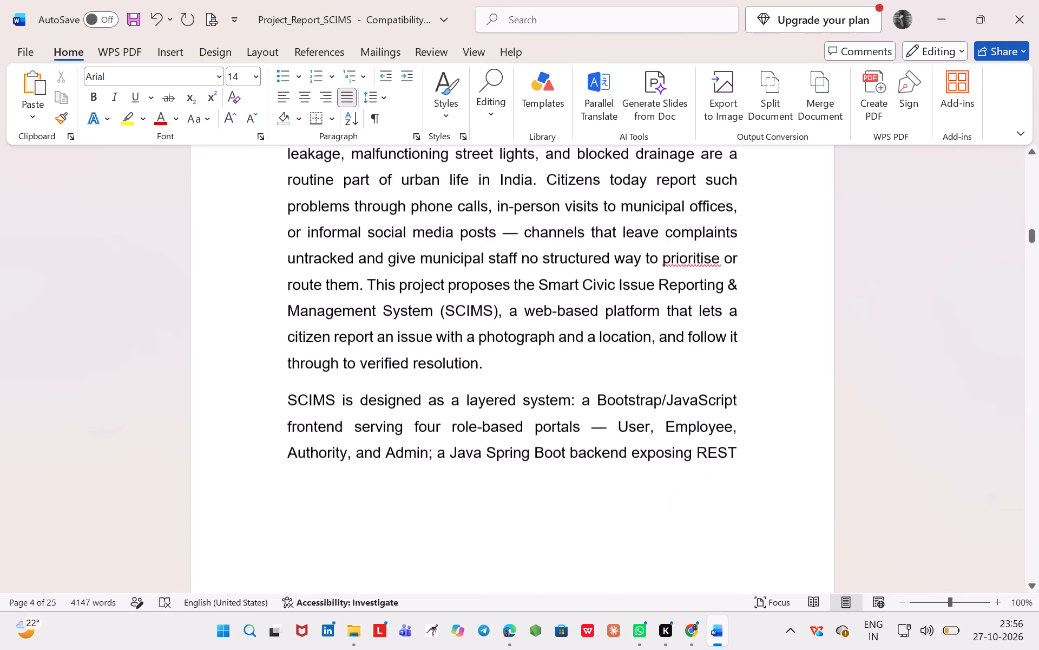
scroll(430, 432, down, 15)
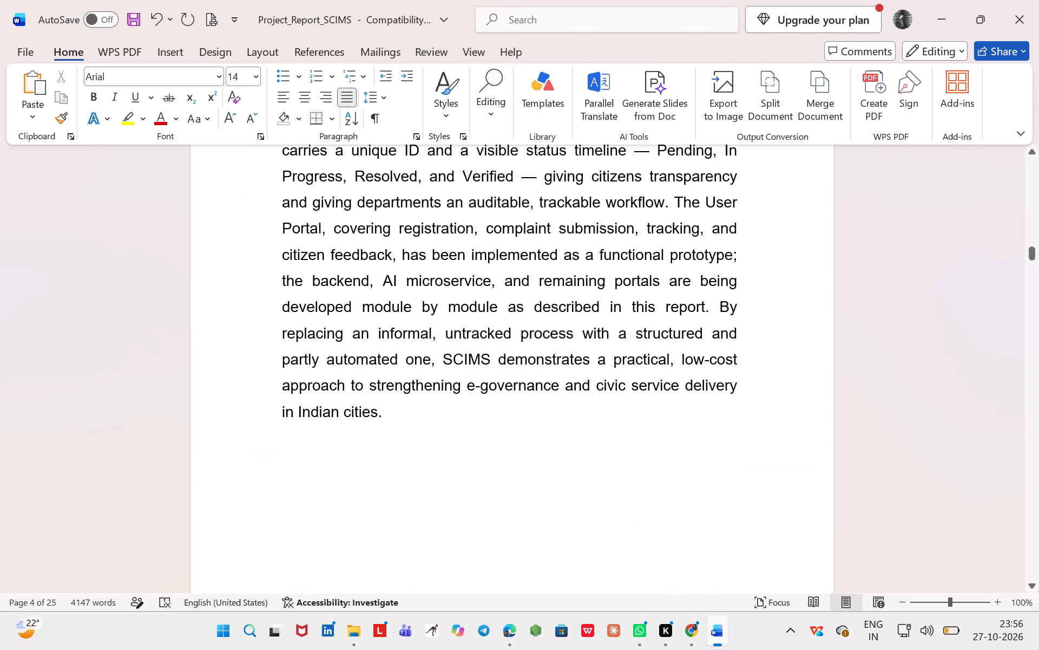
drag(405, 426, 305, 155)
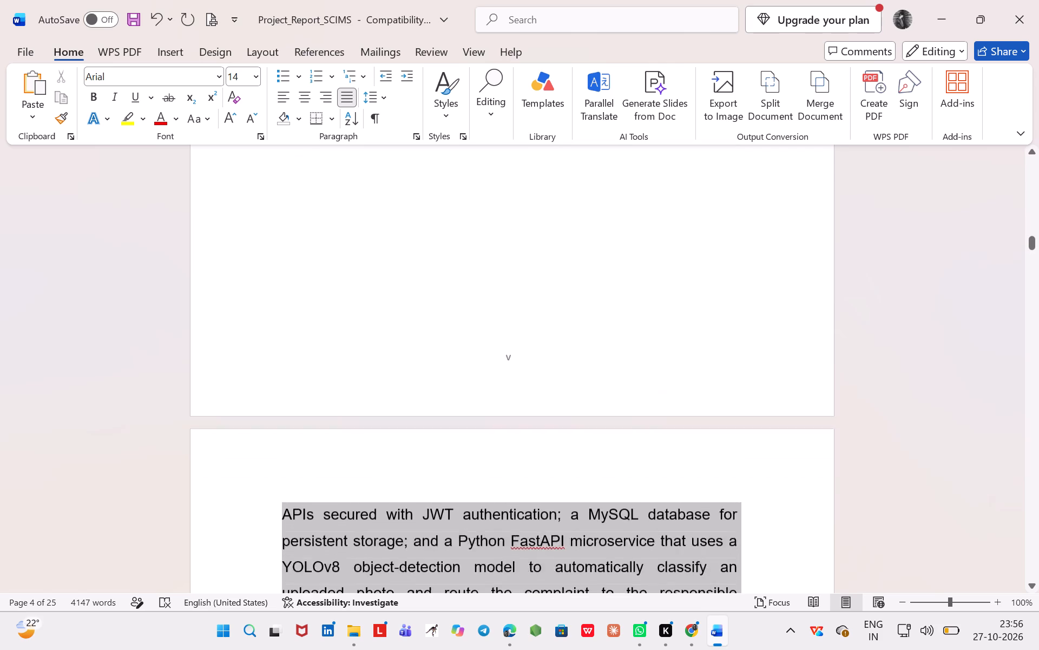
drag(305, 155, 282, 534)
key(ctrl+c)
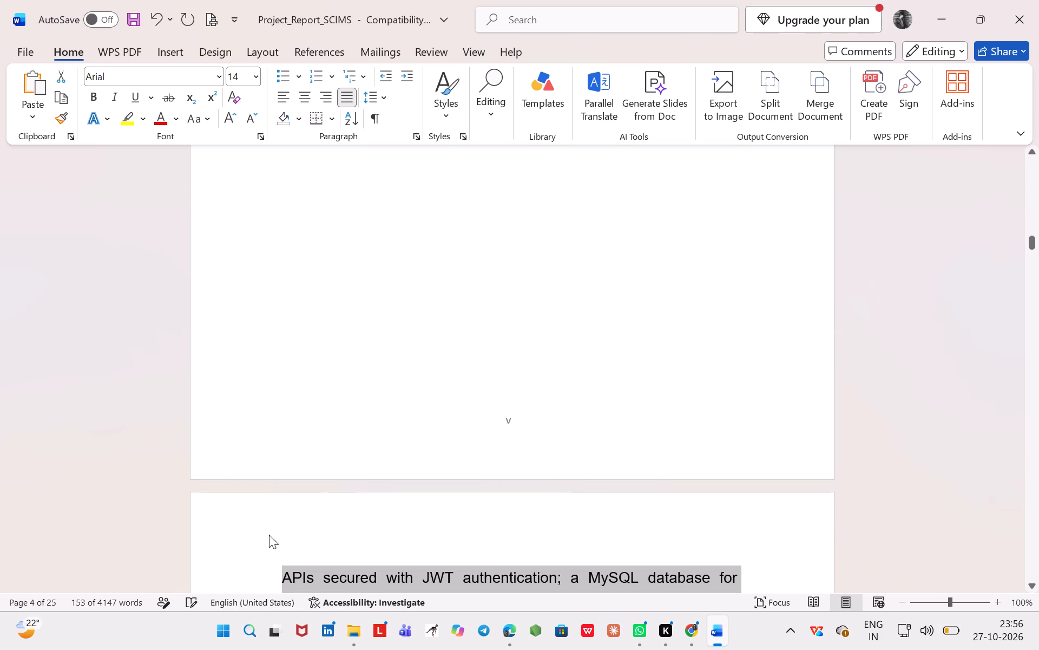
scroll(350, 419, up, 3)
scroll(487, 338, up, 3)
click(748, 468)
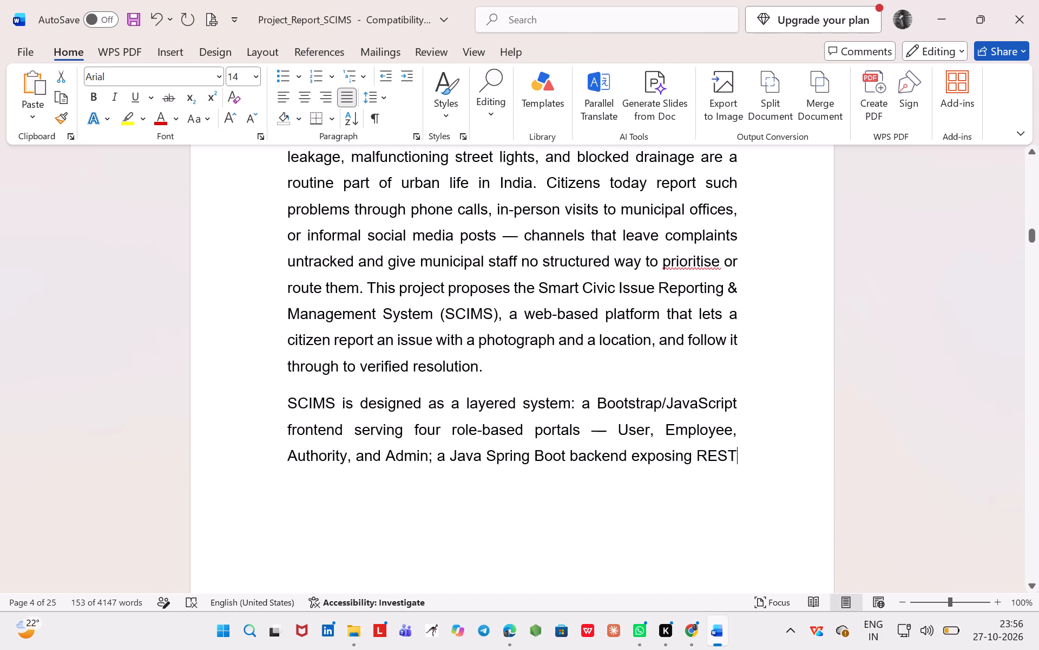
key(Return)
key(ctrl+v)
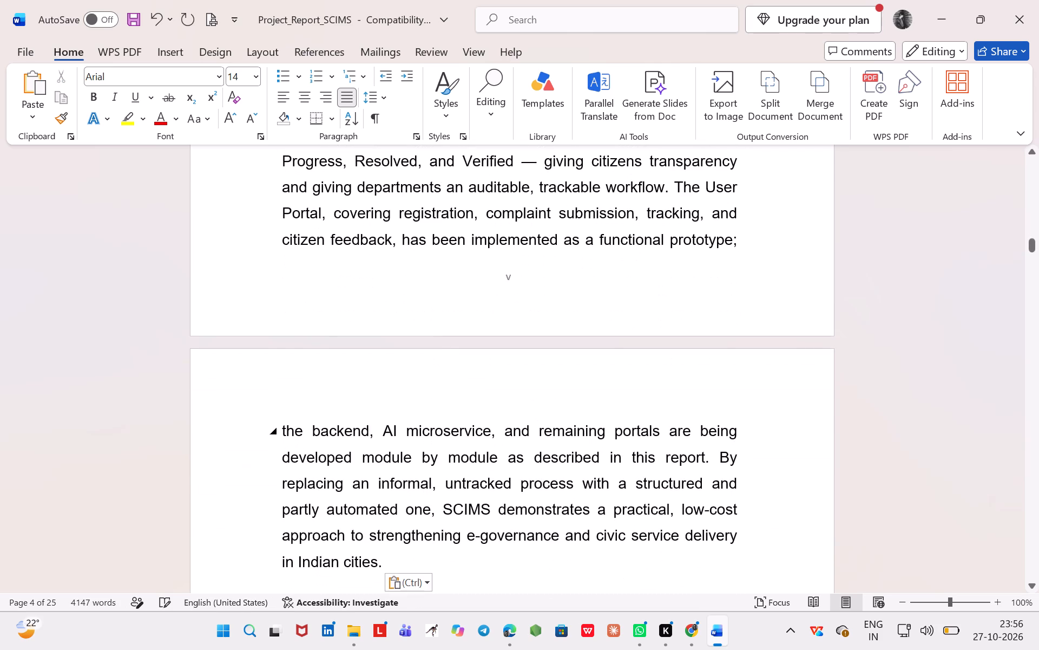
Delete the original duplicate of the "APIs secured with JWT authentication" text and the blank space after the pasted copy.
scroll(633, 424, up, 6)
scroll(633, 424, down, 8)
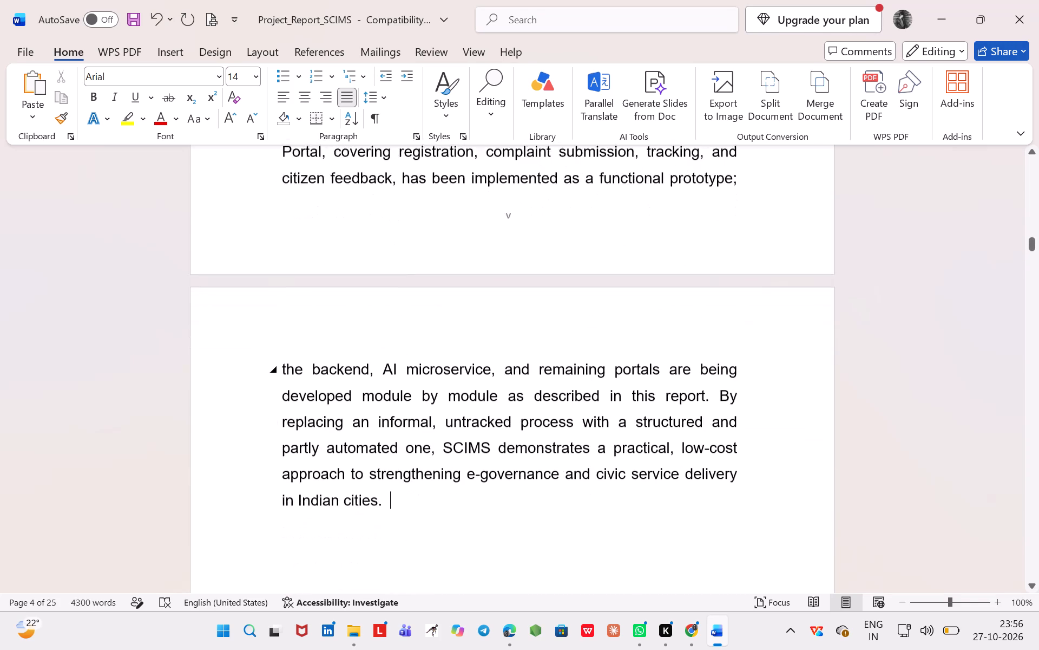
scroll(613, 431, down, 15)
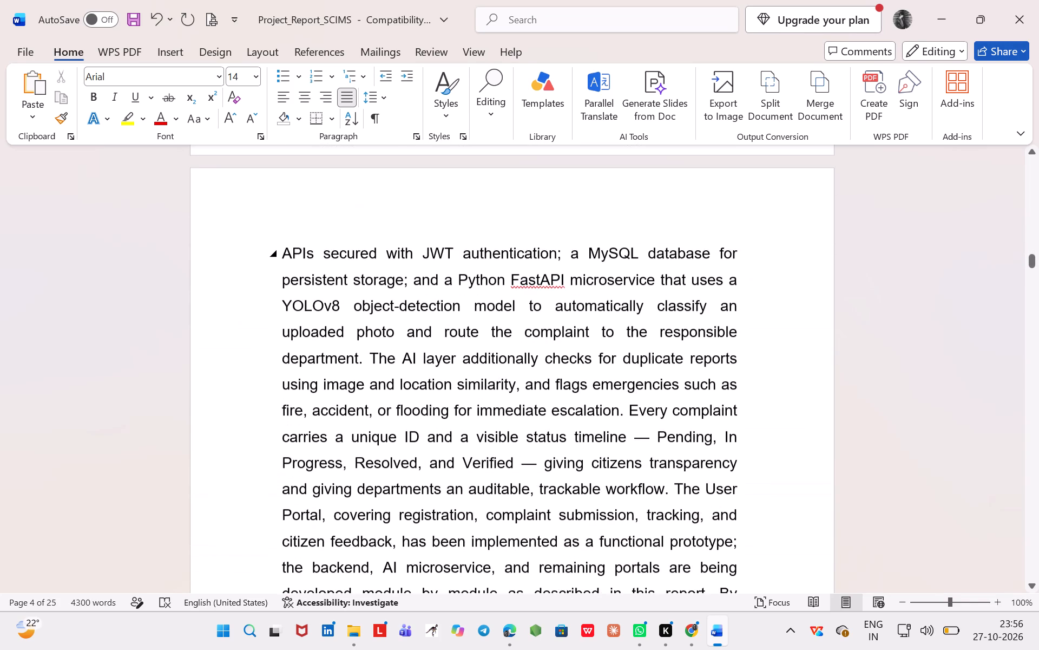
scroll(601, 437, down, 4)
drag(499, 461, 239, 131)
key(BackSpace)
key(BackSpace)
key(BackSpace)
key(BackSpace)
key(BackSpace)
key(BackSpace)
key(BackSpace)
key(BackSpace)
key(BackSpace)
key(BackSpace)
key(BackSpace)
key(BackSpace)
key(BackSpace)
key(BackSpace)
key(BackSpace)
key(BackSpace)
key(BackSpace)
key(BackSpace)
key(BackSpace)
key(BackSpace)
key(BackSpace)
key(BackSpace)
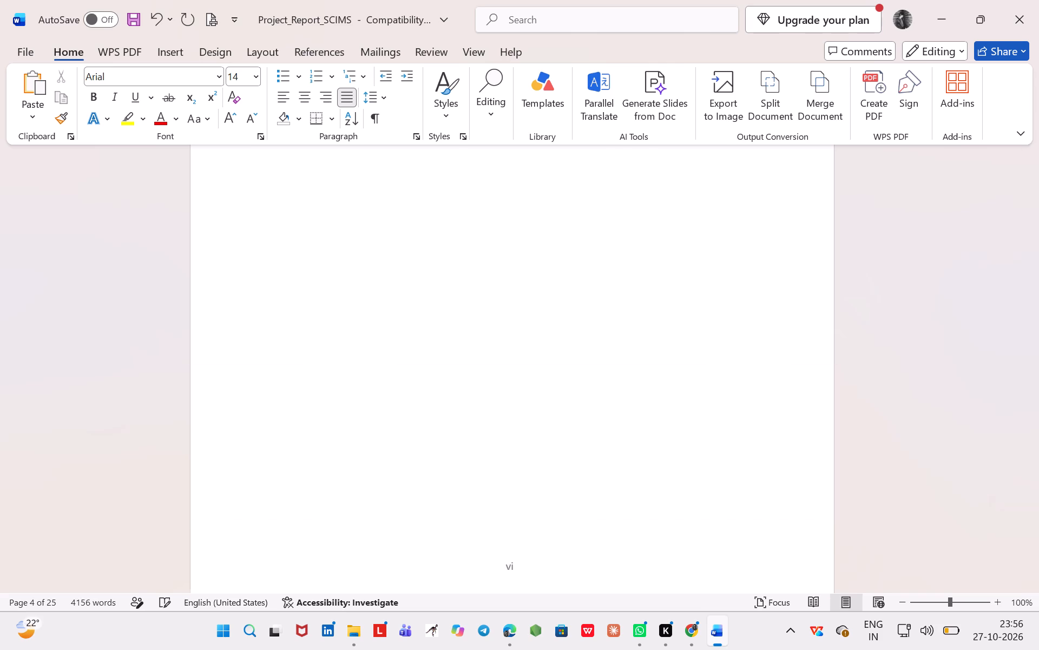
Undo the last deletions to restore the ending of "cities." at the end of the abstract.
scroll(460, 206, up, 3)
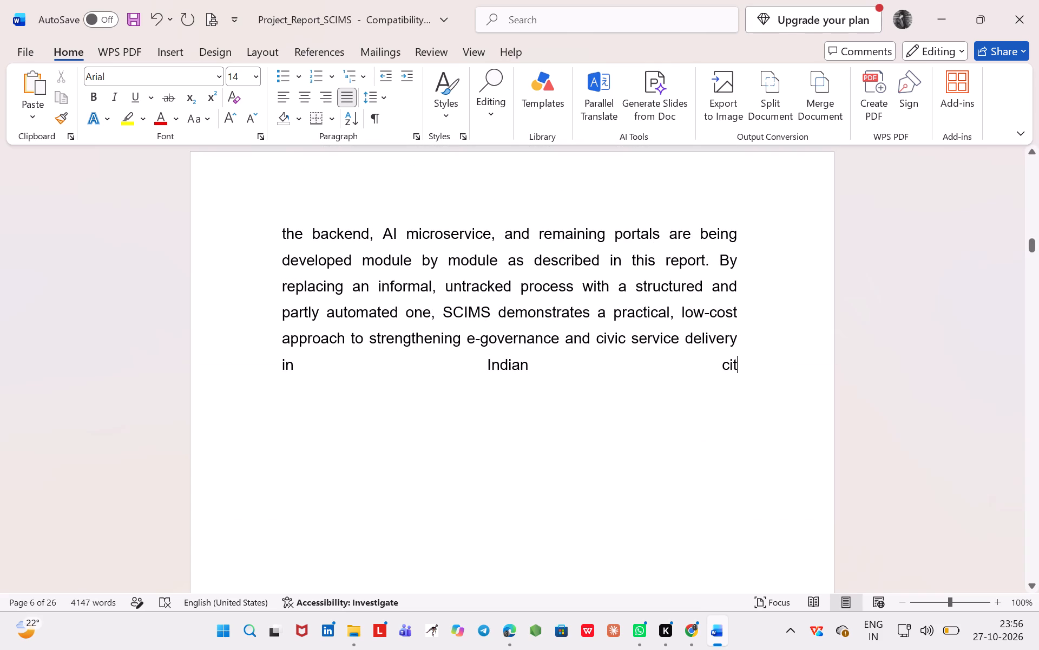
key(ctrl+z)
key(ctrl+z)
key(ctrl+z)
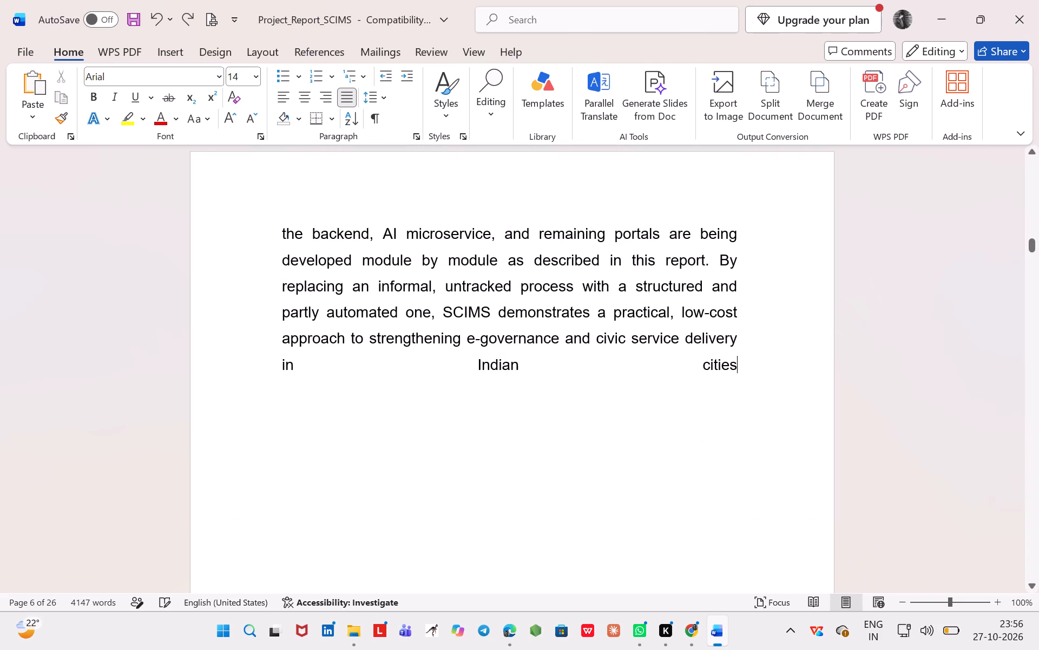
key(ctrl+z)
key(ctrl+z)
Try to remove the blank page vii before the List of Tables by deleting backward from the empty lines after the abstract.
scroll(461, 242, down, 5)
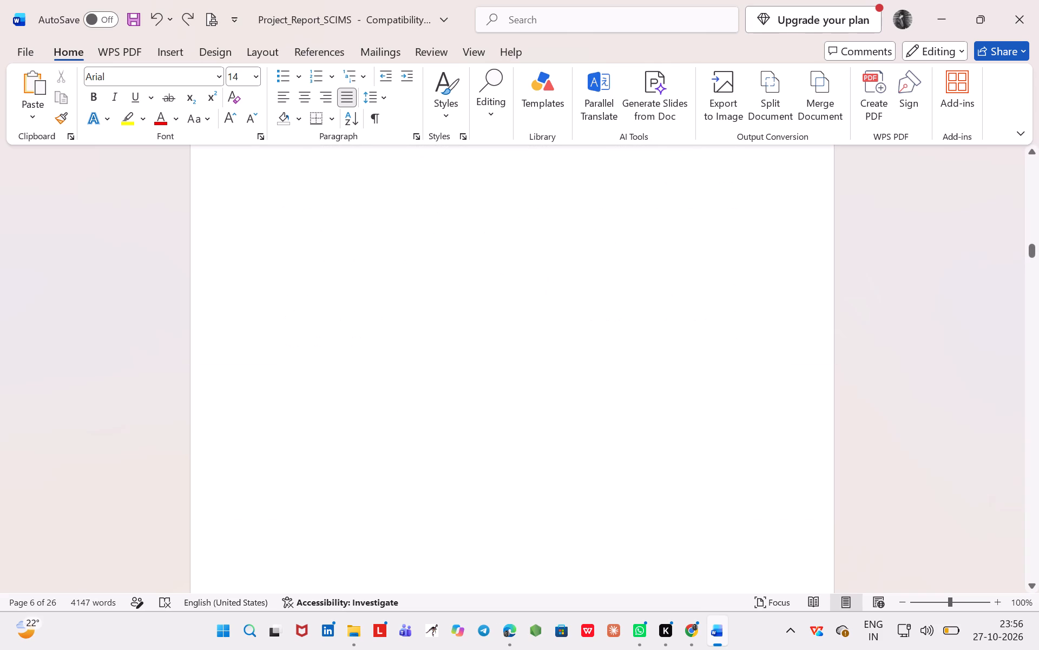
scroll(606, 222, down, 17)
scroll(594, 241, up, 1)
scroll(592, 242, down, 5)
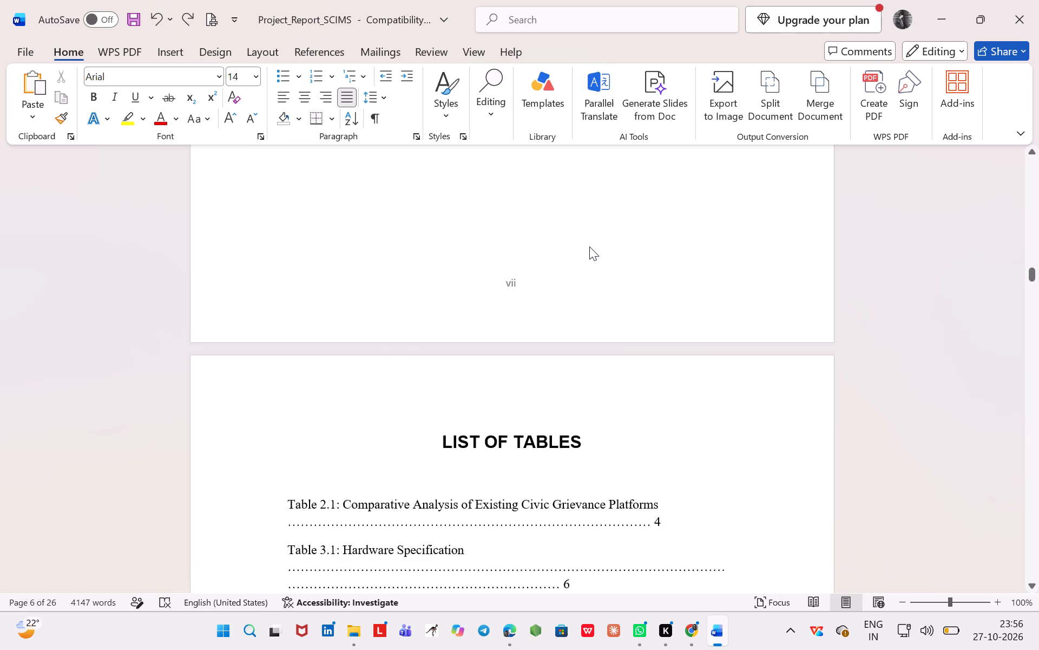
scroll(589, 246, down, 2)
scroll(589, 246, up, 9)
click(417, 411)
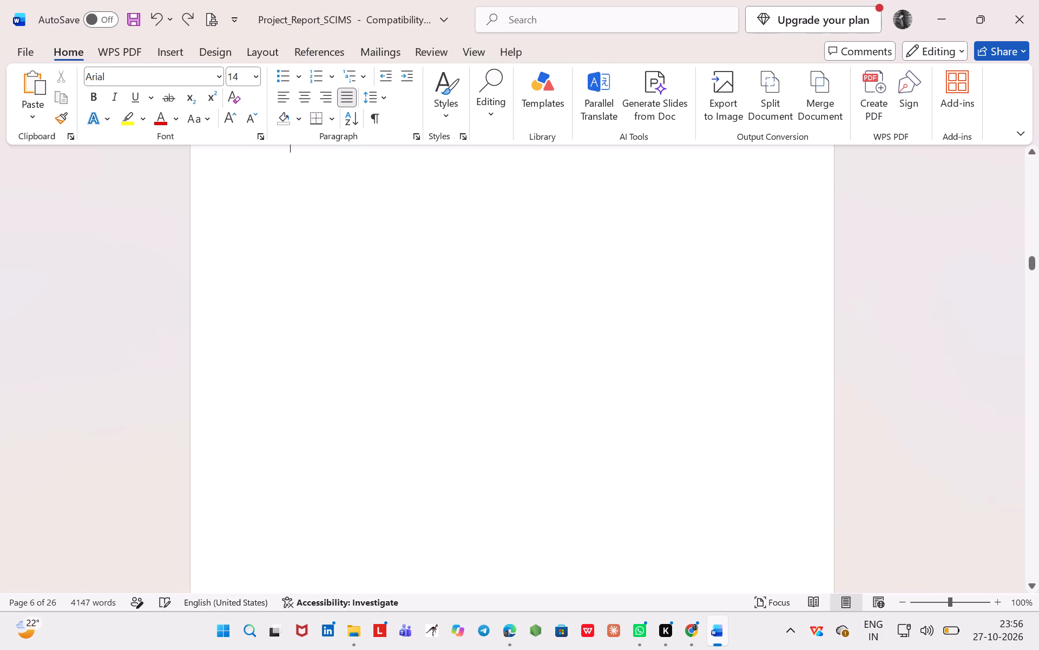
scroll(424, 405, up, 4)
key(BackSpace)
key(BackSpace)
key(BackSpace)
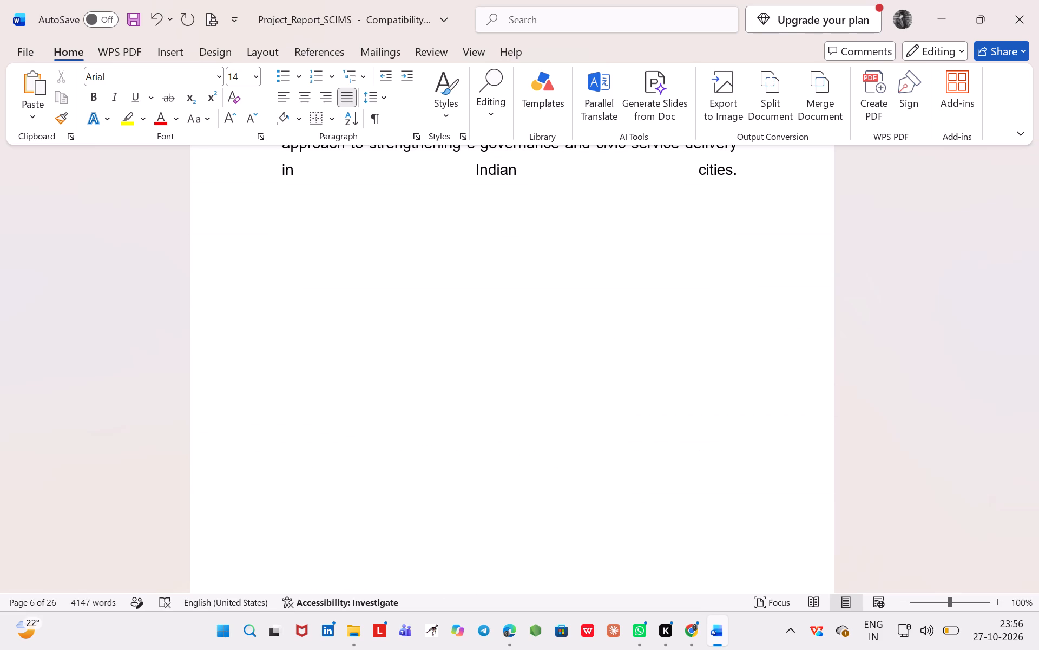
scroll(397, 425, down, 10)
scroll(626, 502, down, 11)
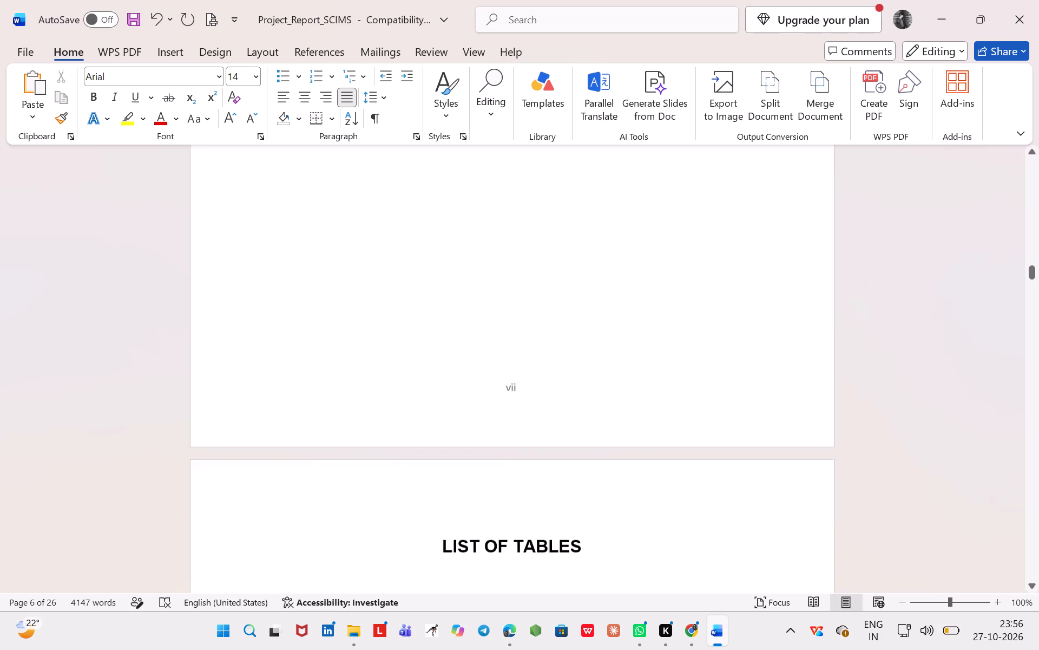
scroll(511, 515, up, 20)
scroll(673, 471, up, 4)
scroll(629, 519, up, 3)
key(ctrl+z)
Examine the blank space between the end of the abstract and the empty page vii.
scroll(609, 547, up, 2)
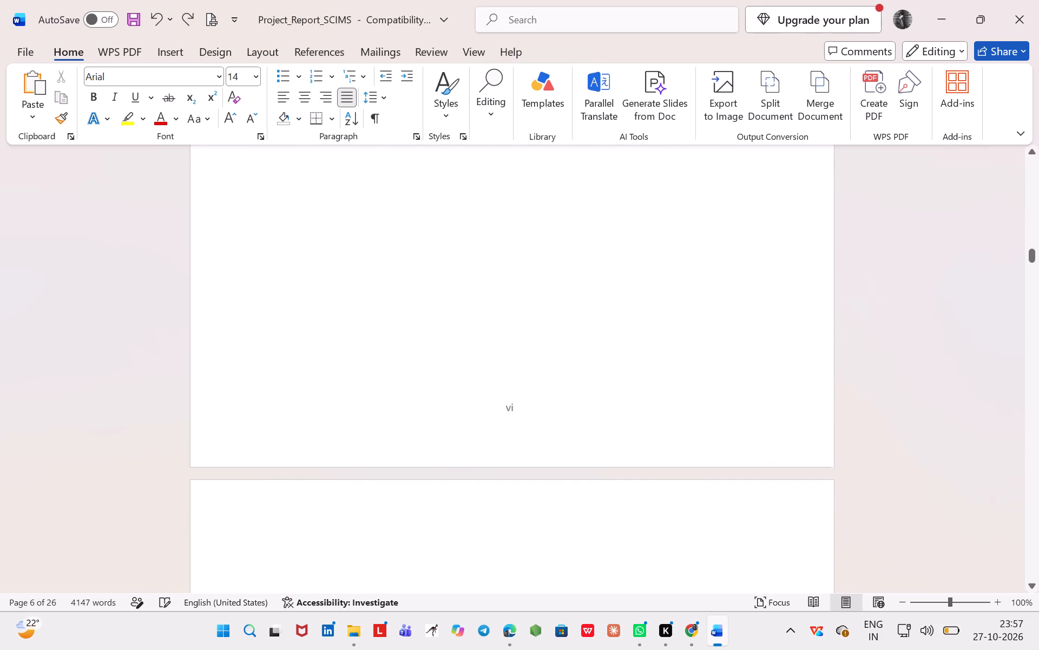
scroll(609, 547, up, 6)
scroll(610, 547, down, 16)
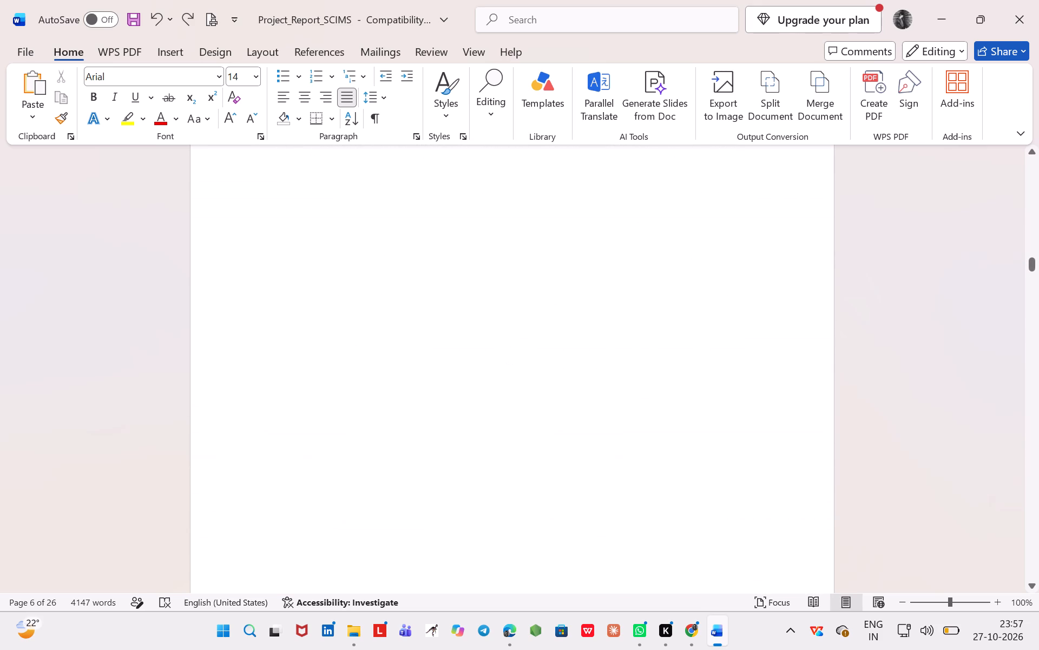
scroll(596, 519, up, 8)
scroll(596, 519, down, 7)
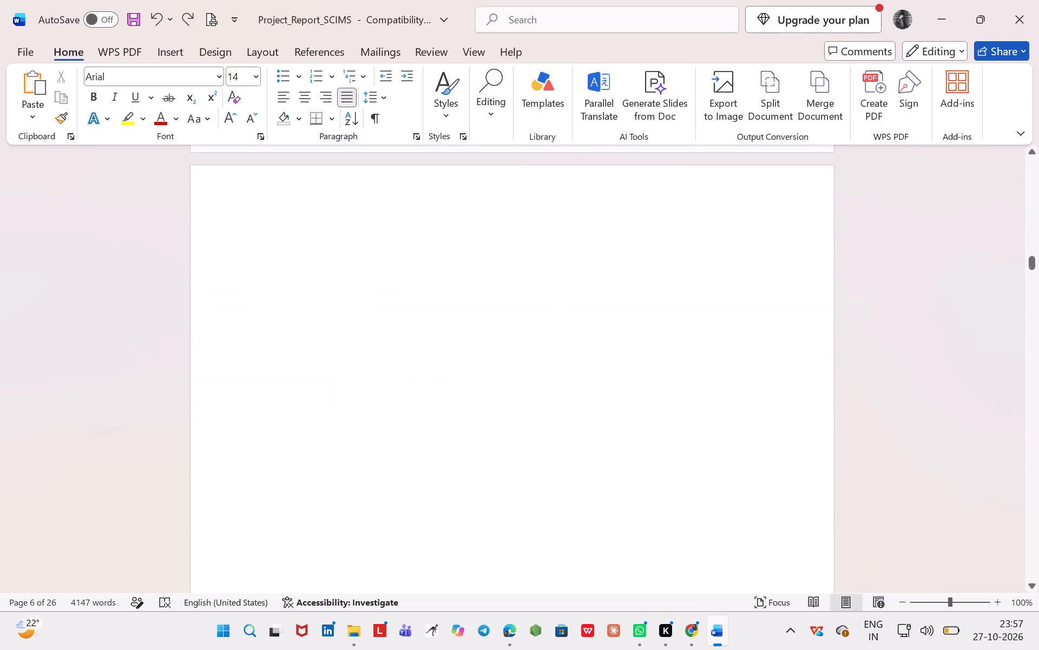
scroll(596, 519, down, 6)
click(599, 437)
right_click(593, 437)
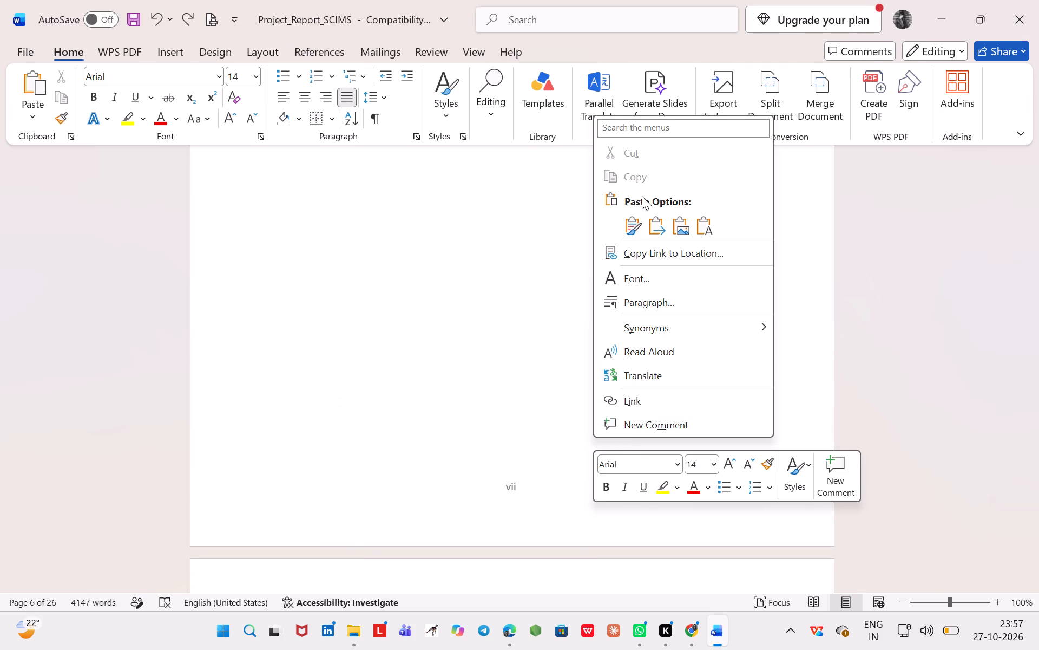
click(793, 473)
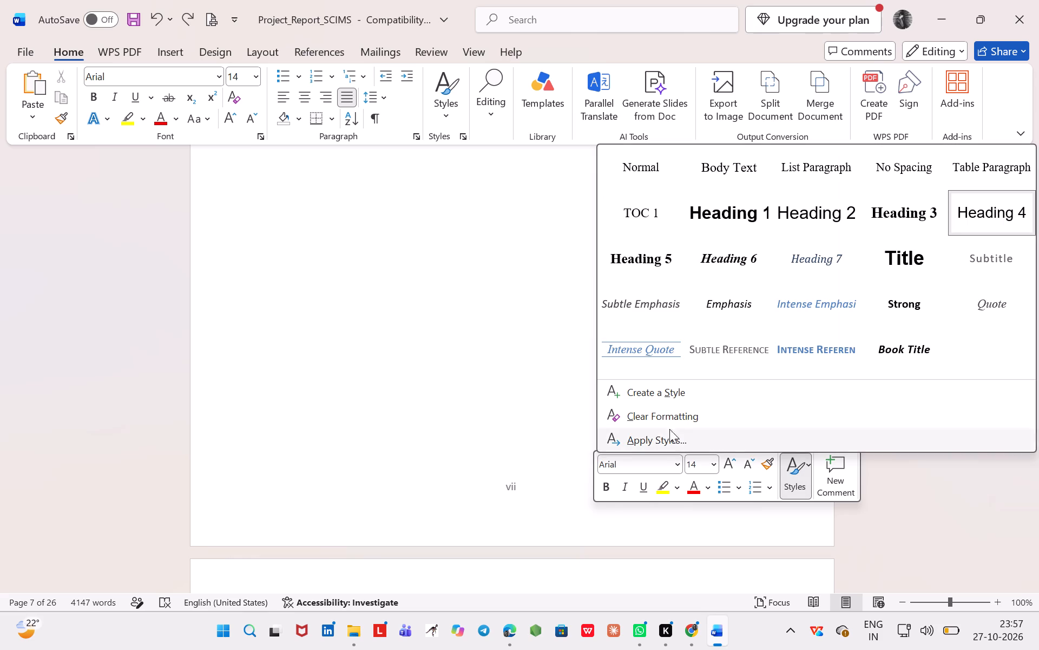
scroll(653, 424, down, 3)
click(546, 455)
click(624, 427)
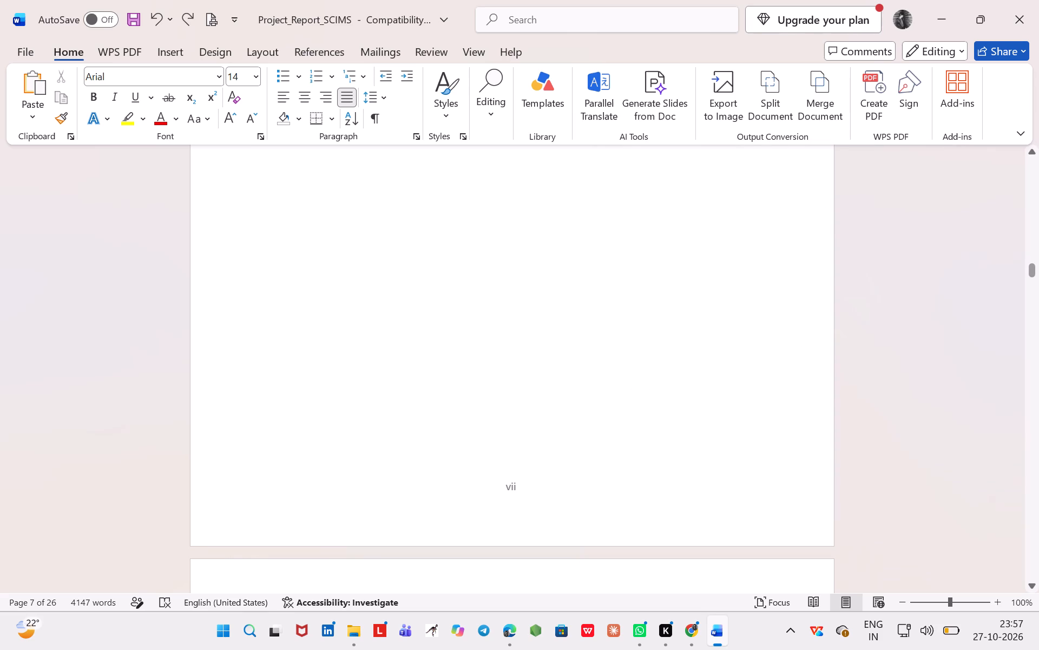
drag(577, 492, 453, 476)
Review the pages from the List of Tables back up to the ABSTRACT heading.
scroll(537, 458, down, 16)
scroll(537, 458, up, 12)
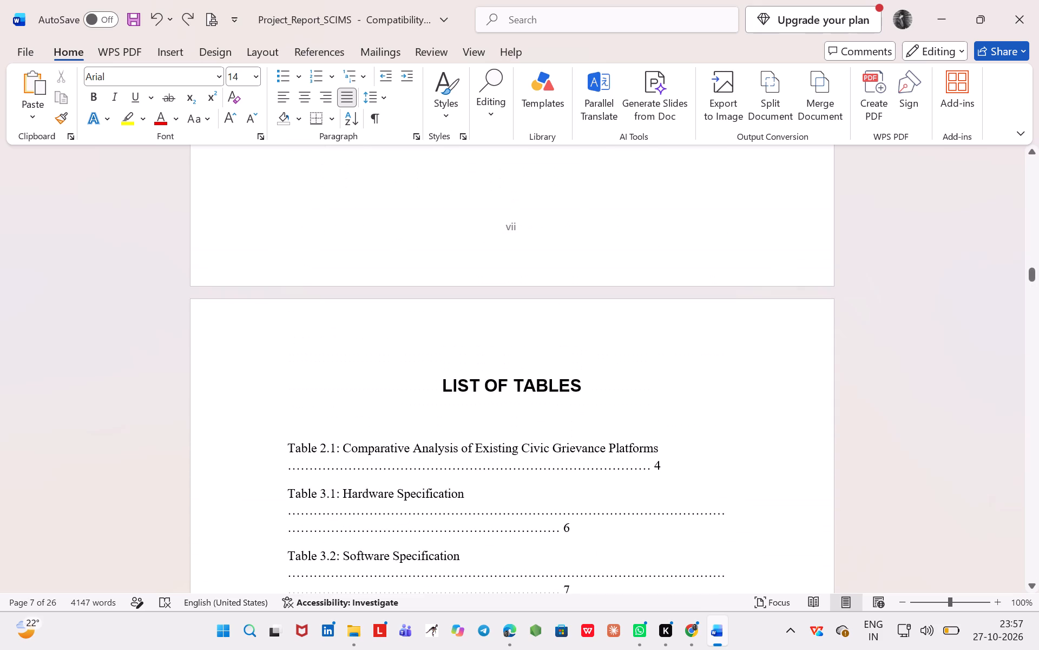
scroll(537, 458, up, 15)
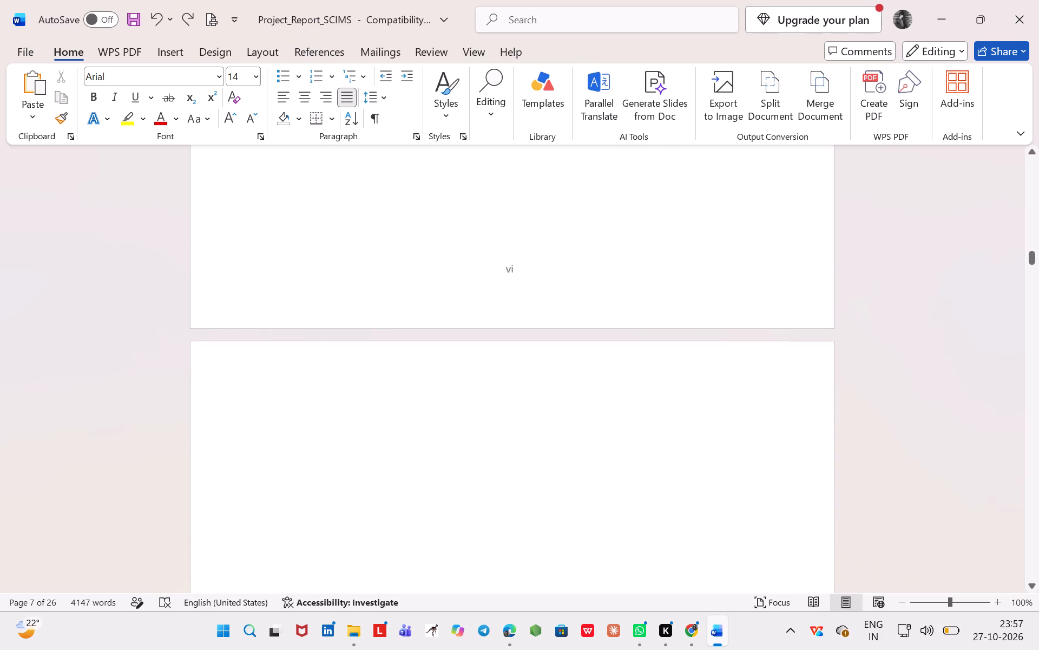
scroll(522, 411, up, 20)
scroll(522, 411, up, 7)
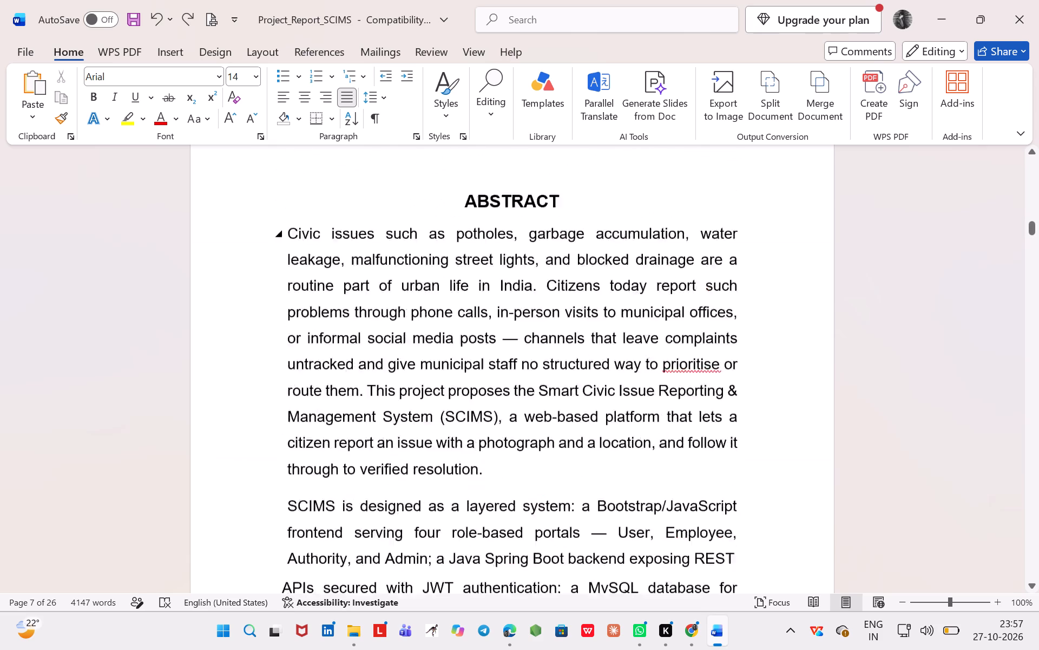
Examine the end of the abstract and the blank space that follows its last line, "in Indian cities.".
scroll(522, 411, up, 19)
scroll(522, 411, down, 20)
scroll(522, 411, down, 19)
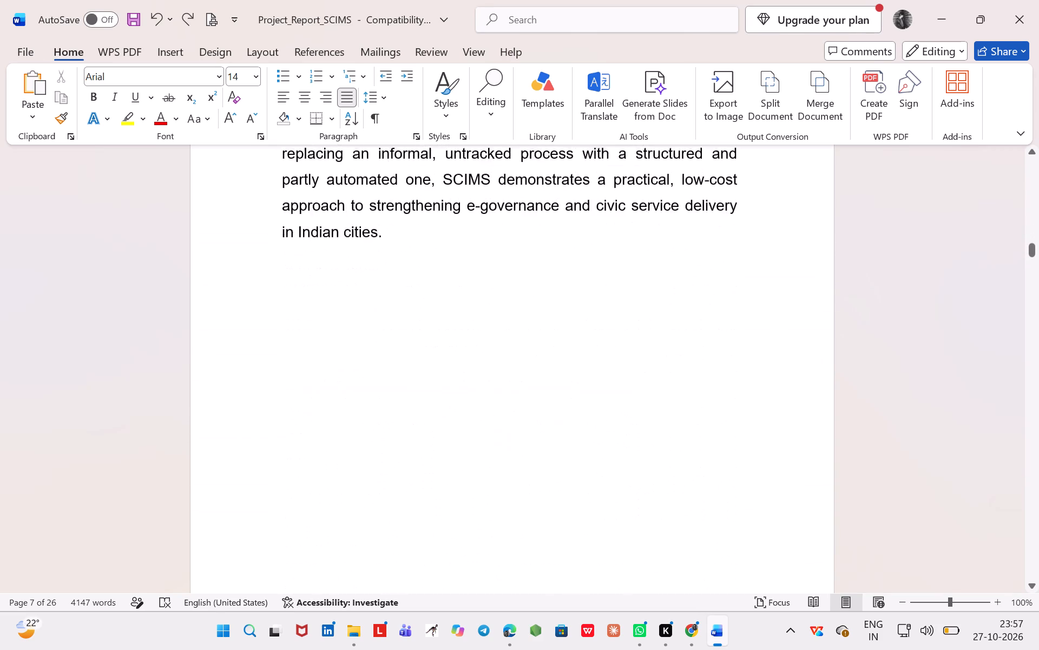
scroll(522, 411, down, 18)
scroll(522, 411, up, 3)
scroll(522, 411, down, 2)
scroll(522, 411, up, 2)
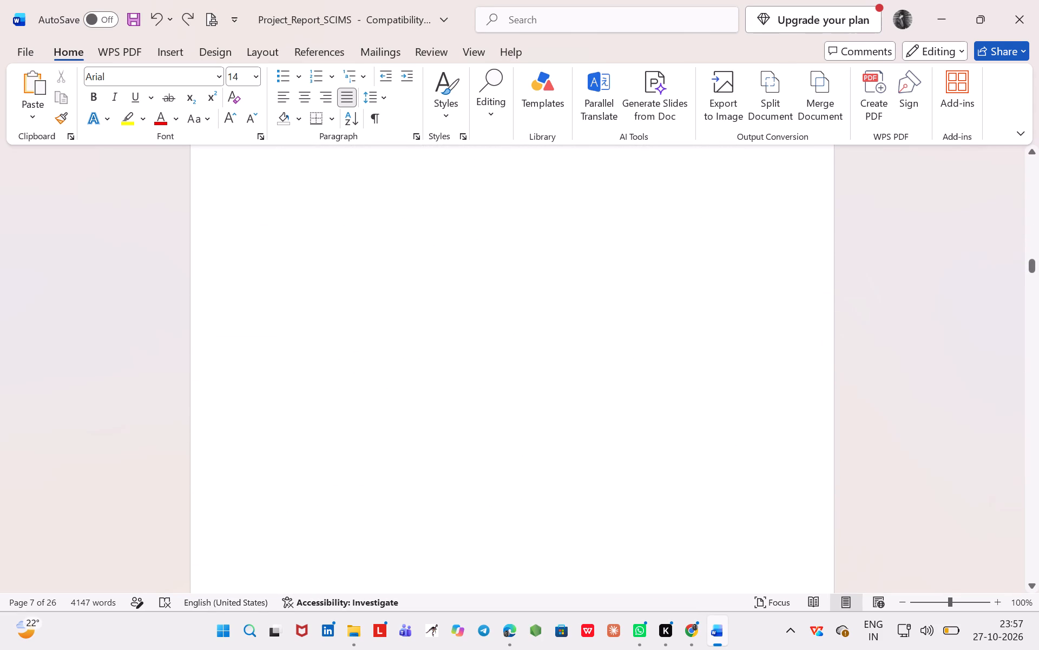
scroll(522, 411, up, 18)
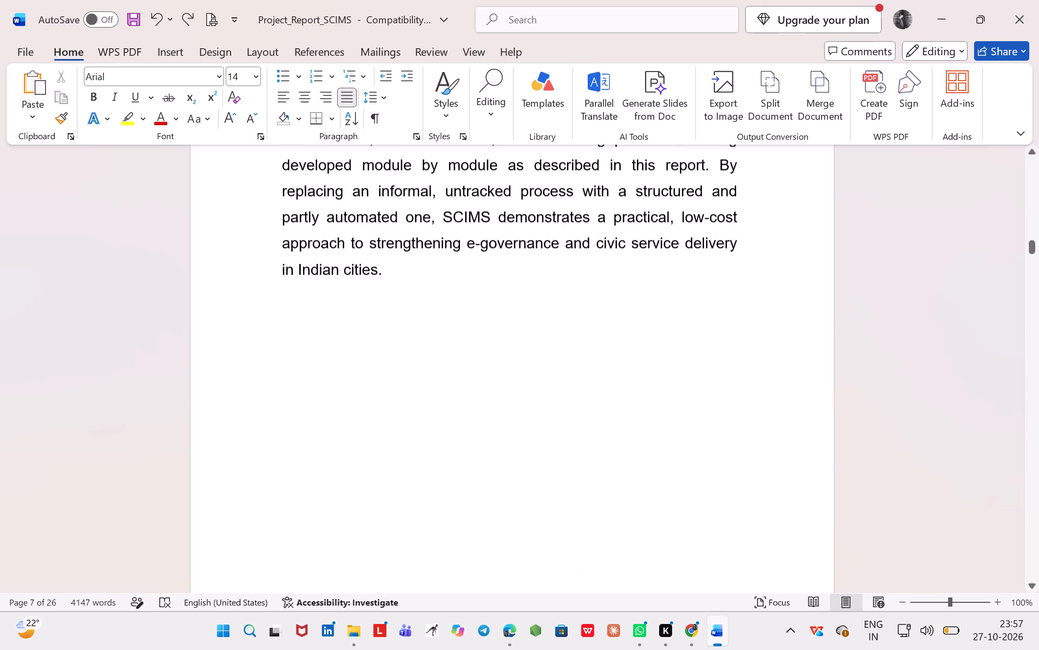
scroll(522, 411, up, 7)
scroll(522, 411, down, 17)
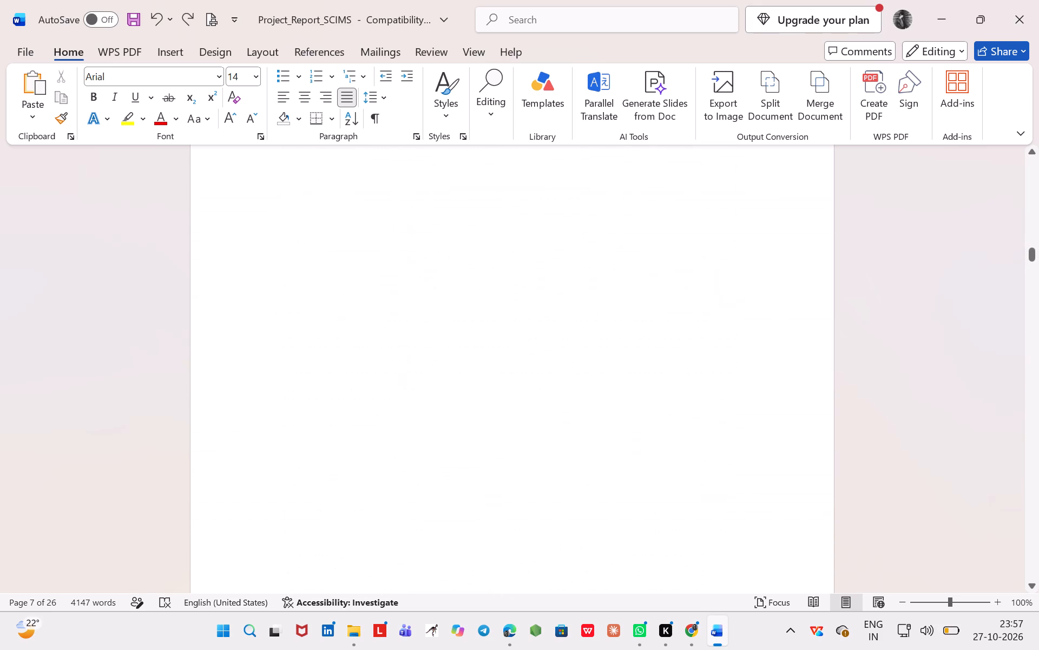
Check the List of Tables and List of Figures pages and the page breaks around them.
scroll(522, 411, down, 17)
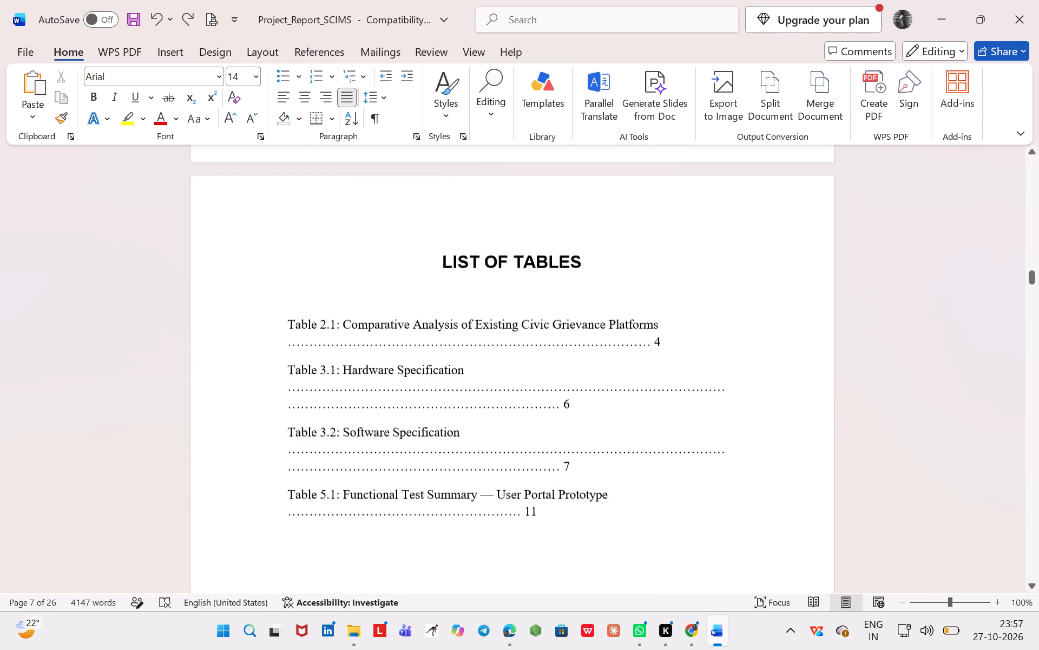
scroll(522, 411, down, 2)
scroll(522, 411, up, 2)
scroll(522, 411, down, 6)
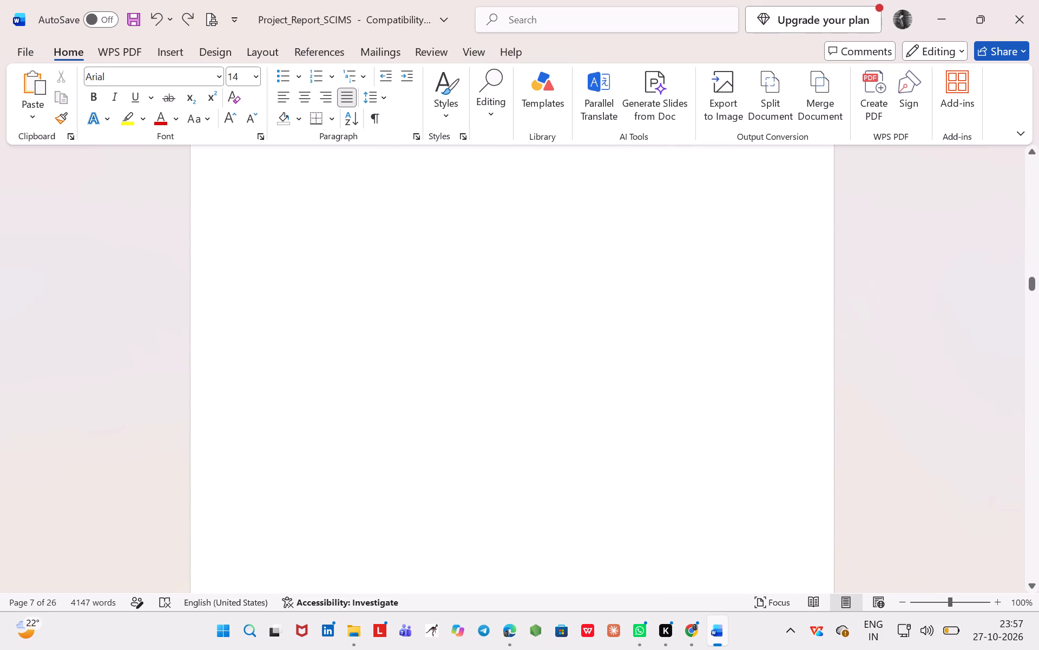
scroll(522, 411, down, 10)
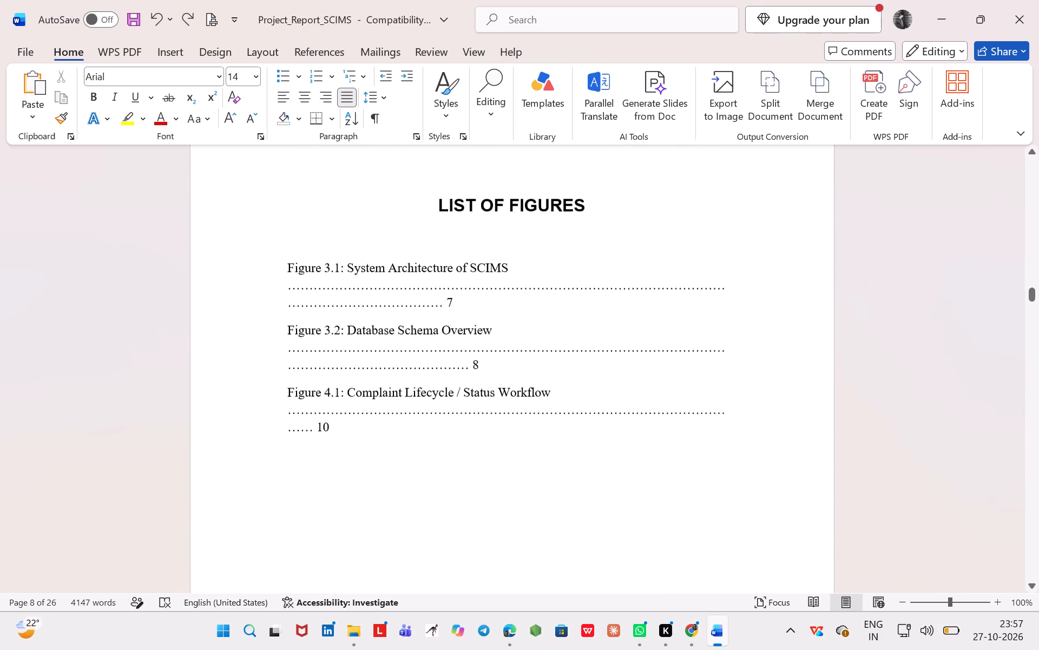
scroll(522, 411, down, 8)
scroll(522, 411, up, 6)
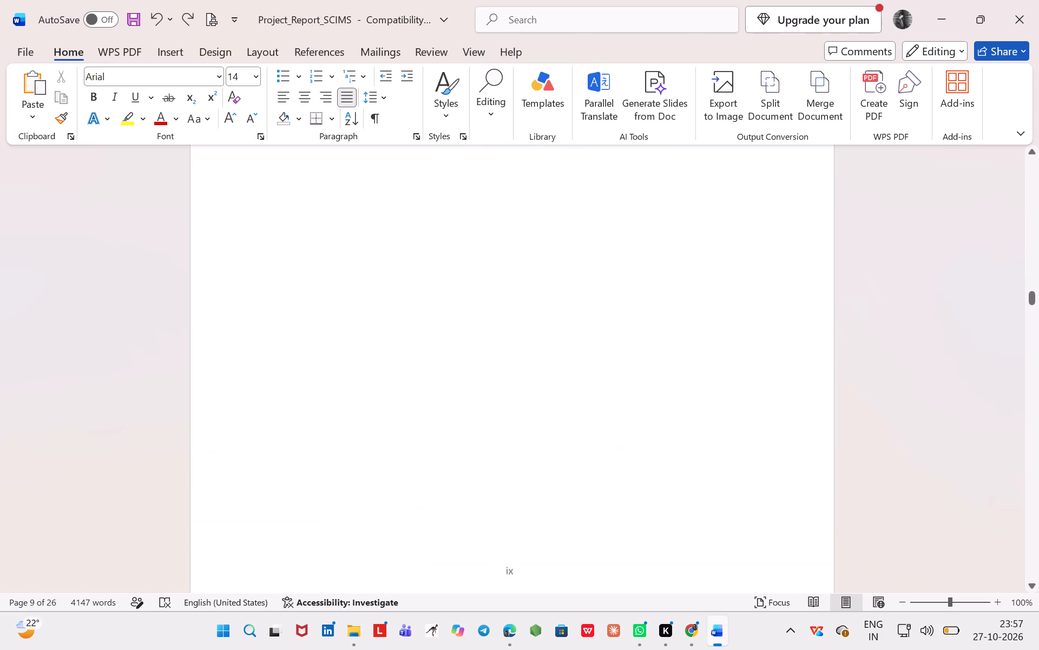
scroll(522, 411, up, 4)
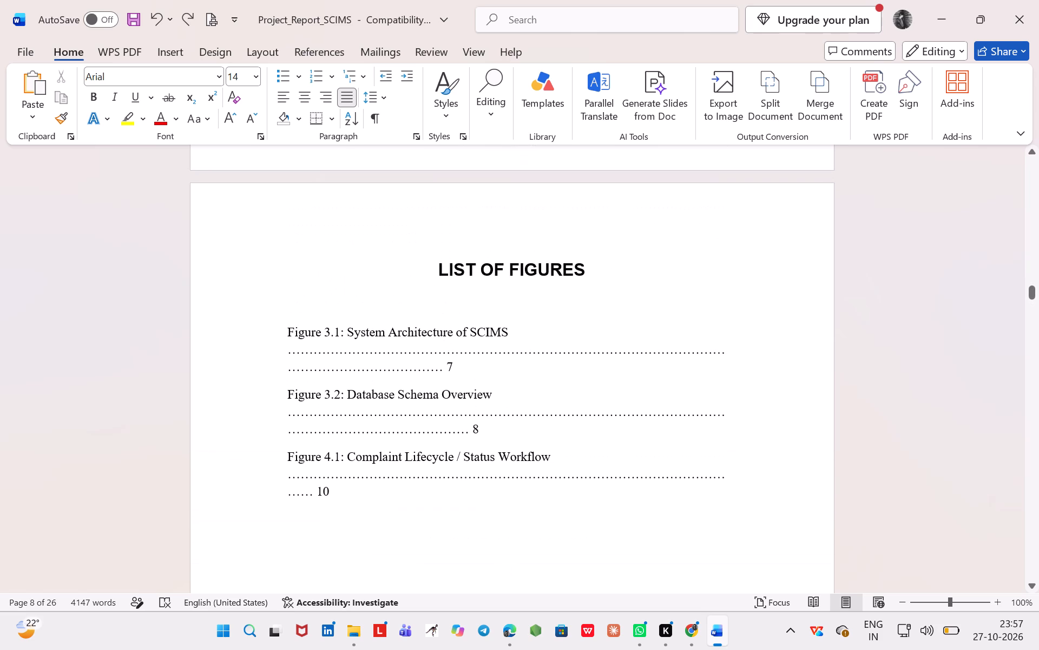
scroll(522, 411, up, 14)
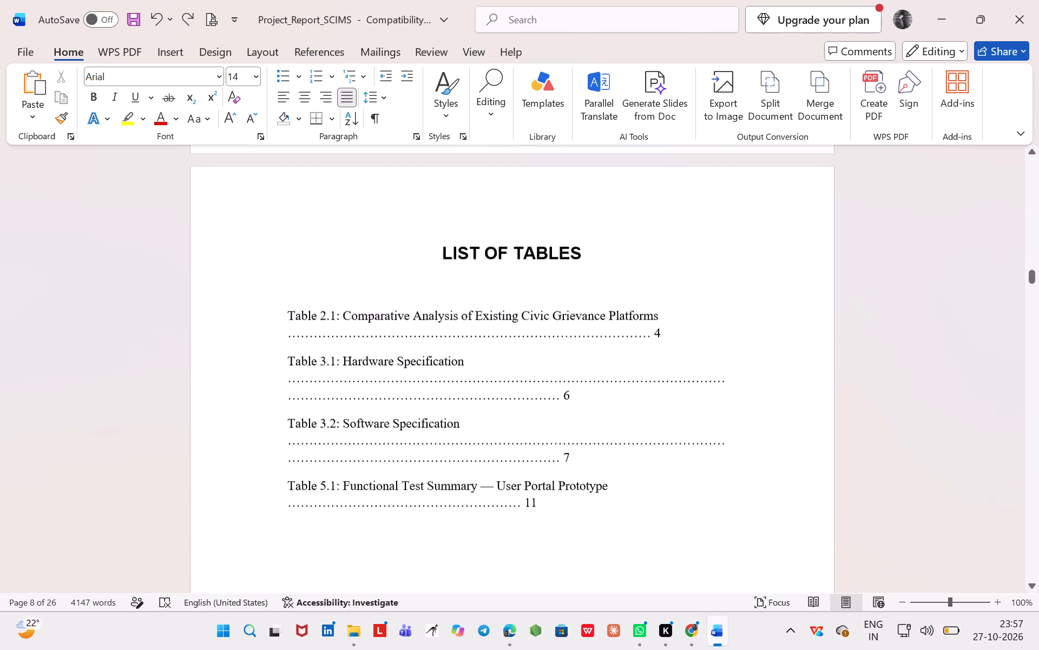
scroll(522, 411, up, 1)
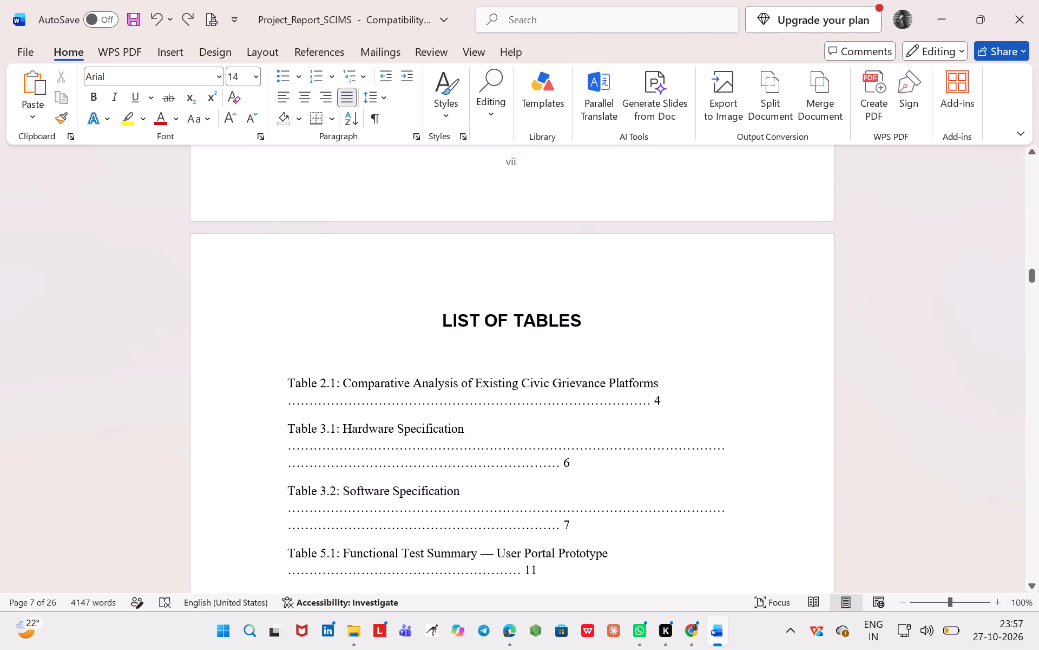
scroll(522, 411, up, 4)
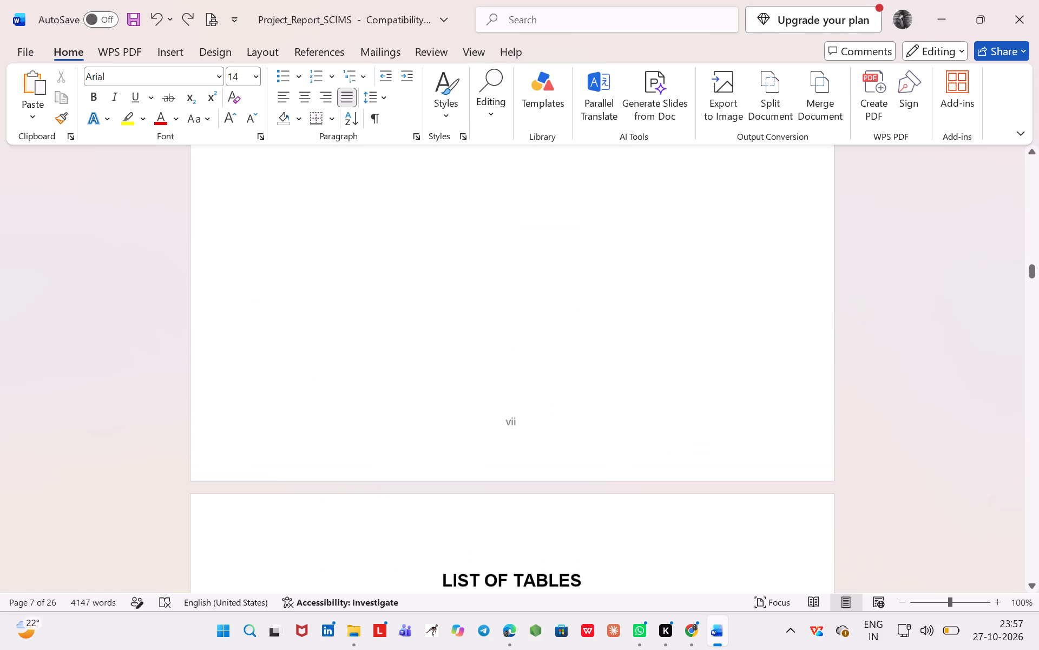
scroll(522, 411, up, 1)
scroll(522, 411, down, 7)
scroll(522, 411, down, 15)
scroll(522, 411, down, 7)
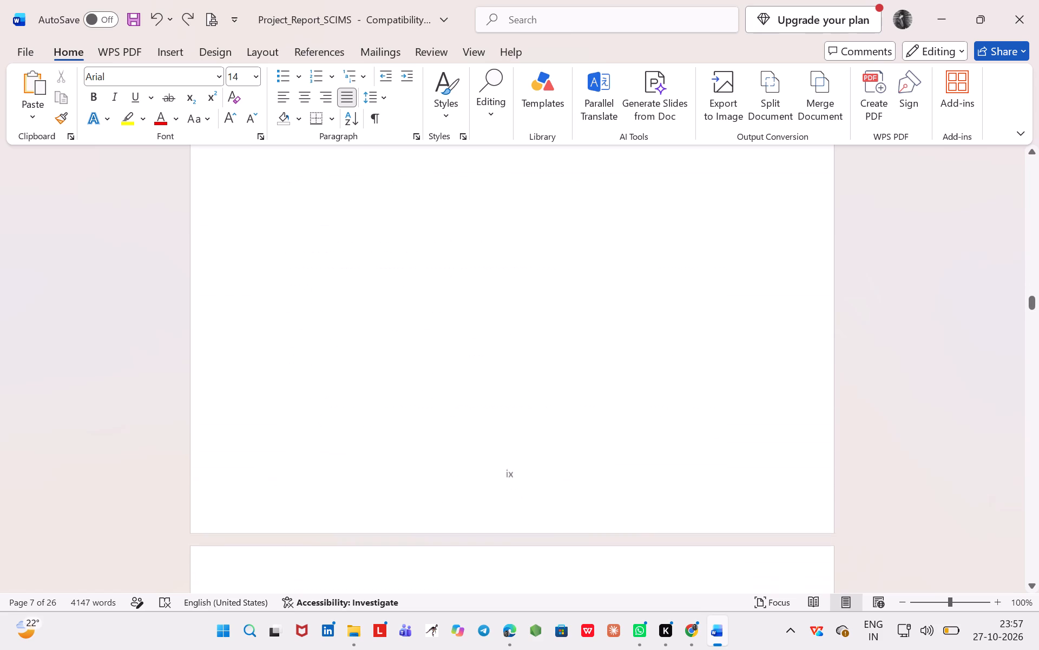
Review the layout from the table of contents through Chapter 1 and Chapter 2 to the start of Chapter 3.
scroll(522, 411, down, 8)
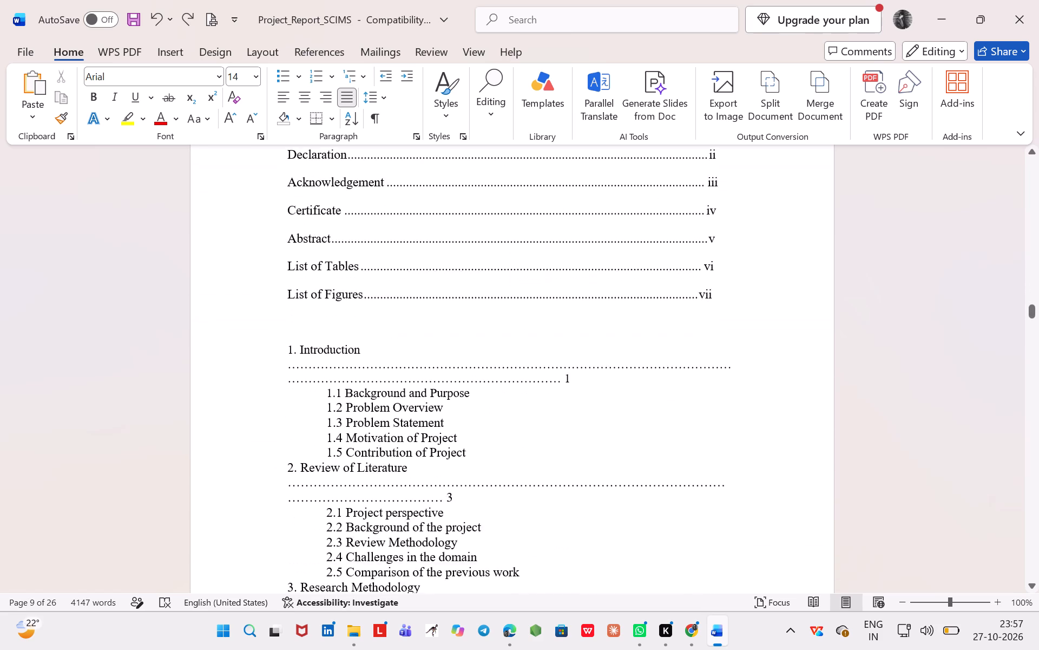
scroll(522, 411, down, 8)
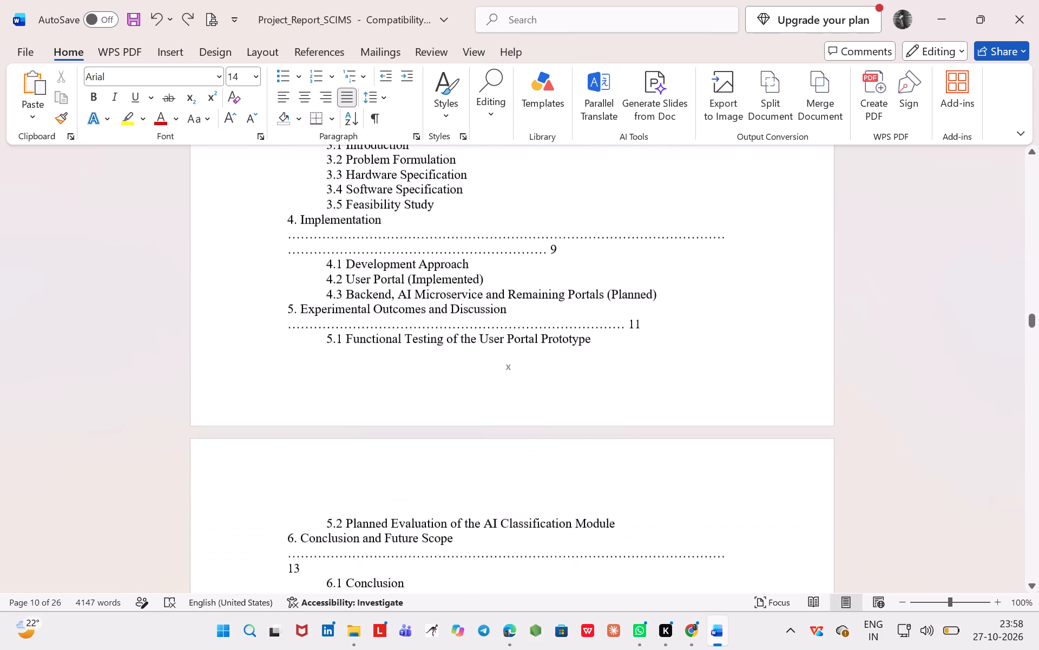
scroll(522, 411, down, 15)
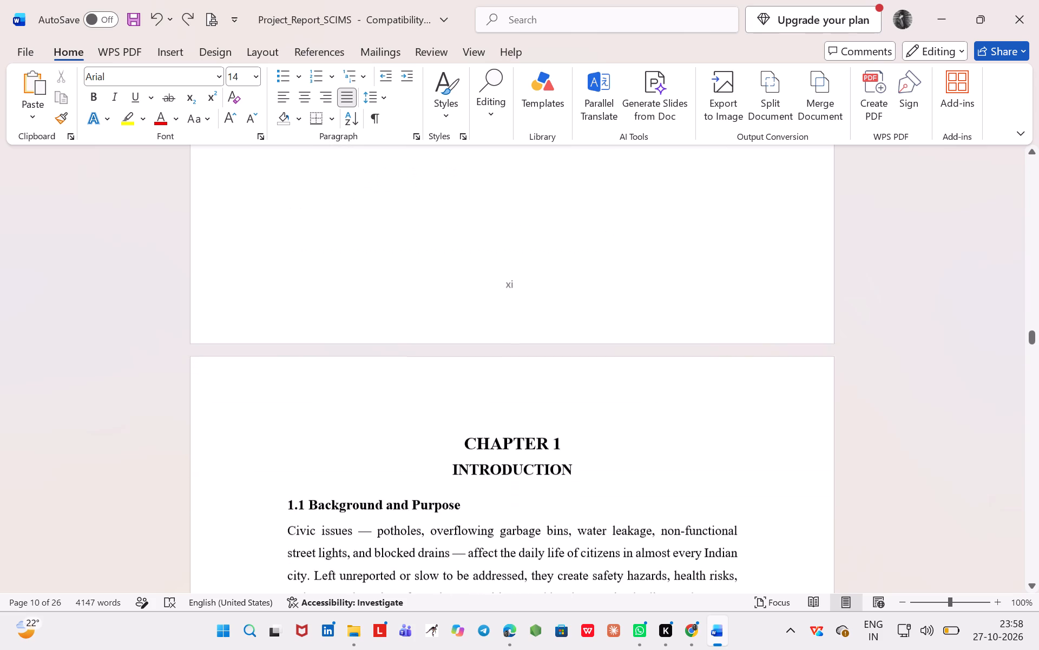
scroll(522, 411, down, 10)
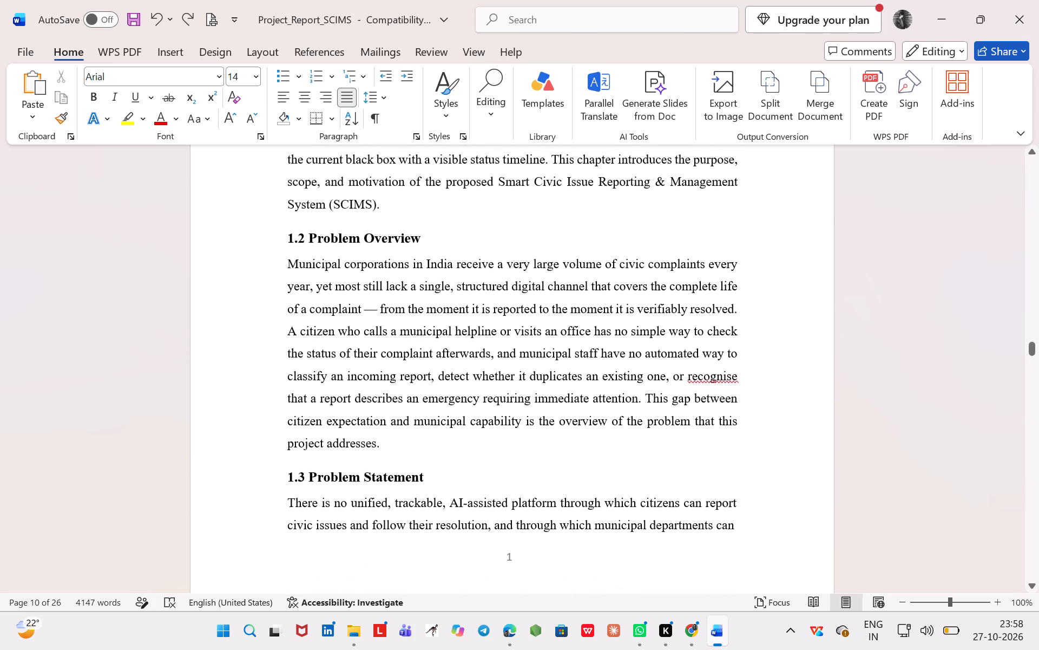
scroll(522, 411, down, 20)
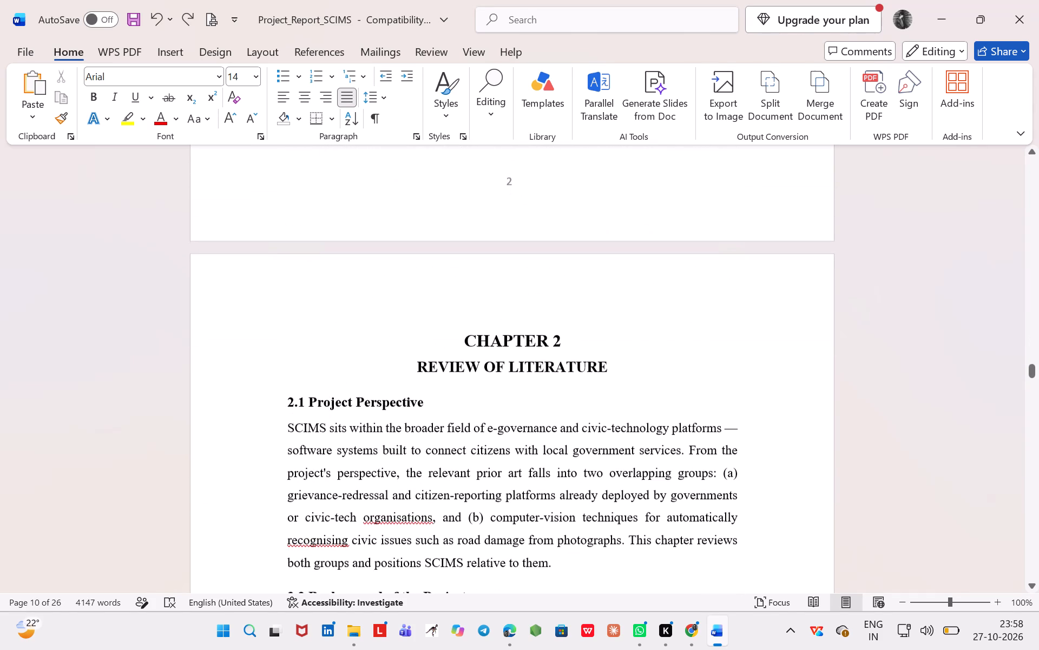
scroll(522, 411, down, 18)
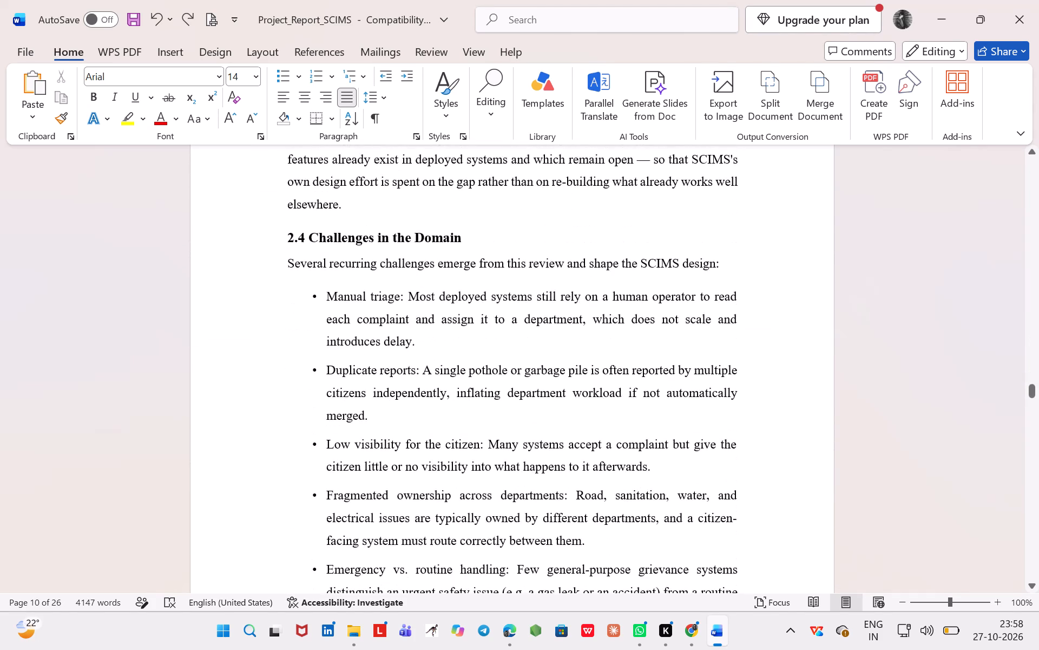
scroll(522, 411, down, 11)
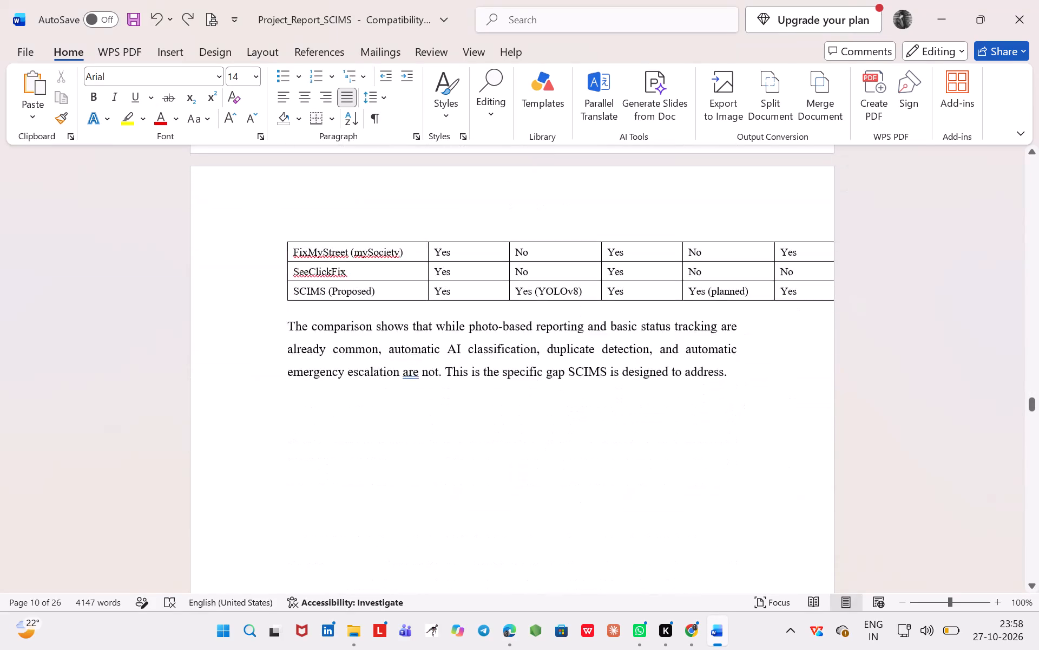
scroll(522, 411, down, 13)
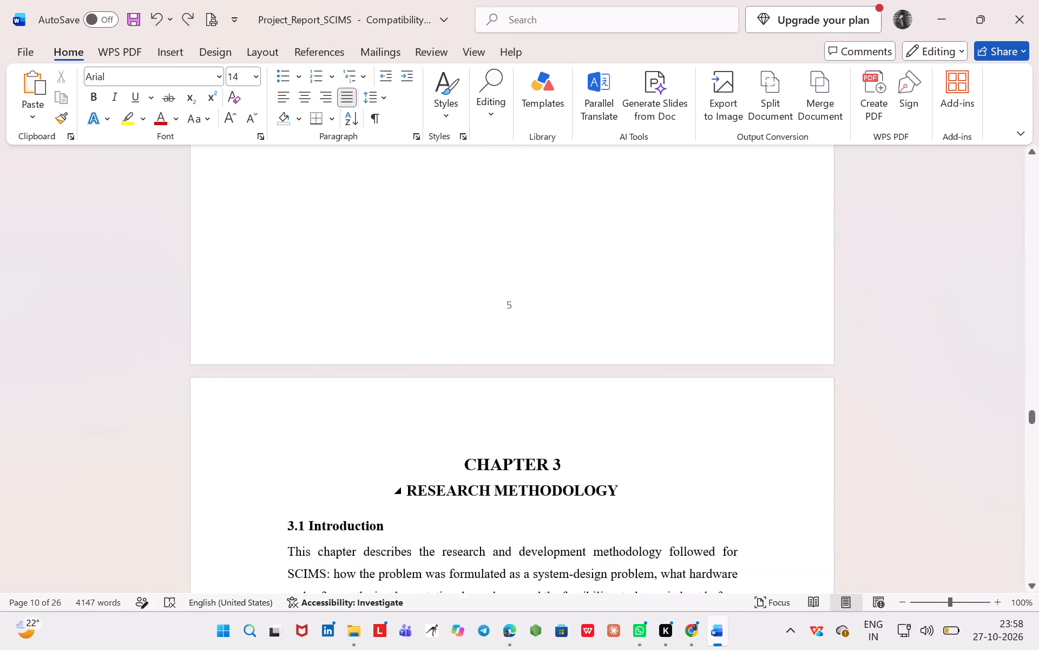
Review the layout of the remaining chapters, from Chapter 3 Research Methodology to the end of the Chapter 7 references.
scroll(522, 411, down, 13)
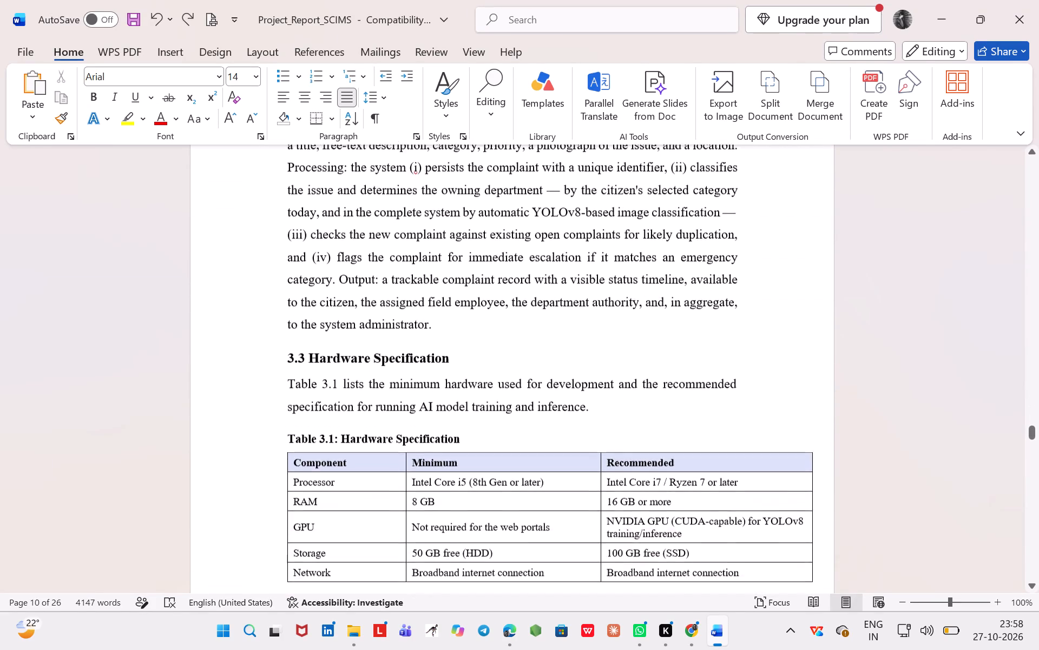
scroll(522, 411, down, 19)
scroll(522, 411, down, 5)
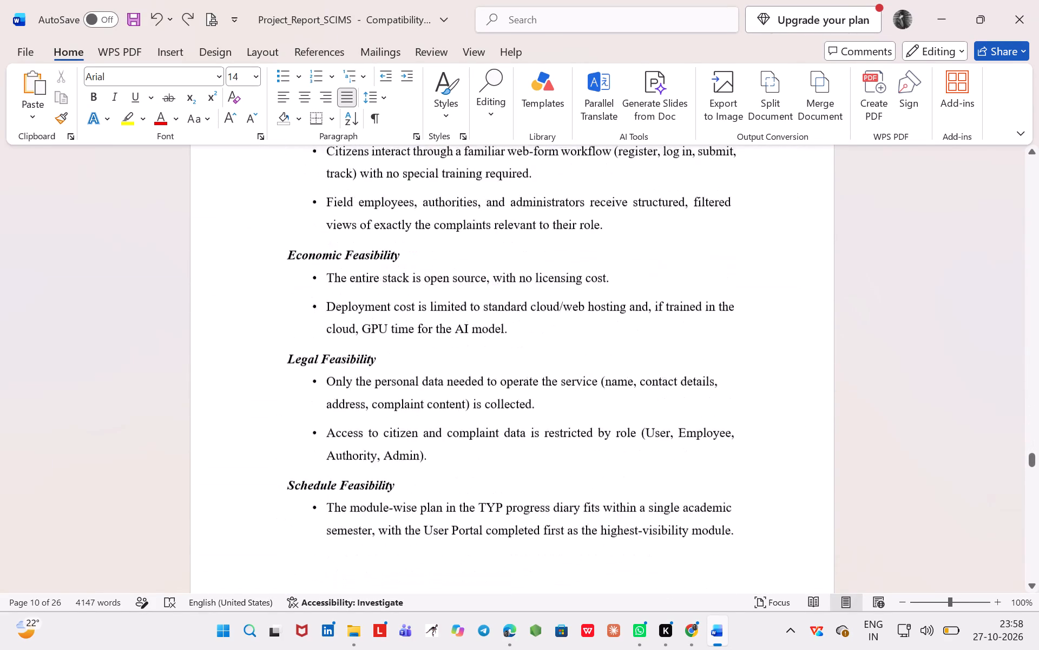
scroll(522, 411, down, 14)
scroll(522, 411, down, 13)
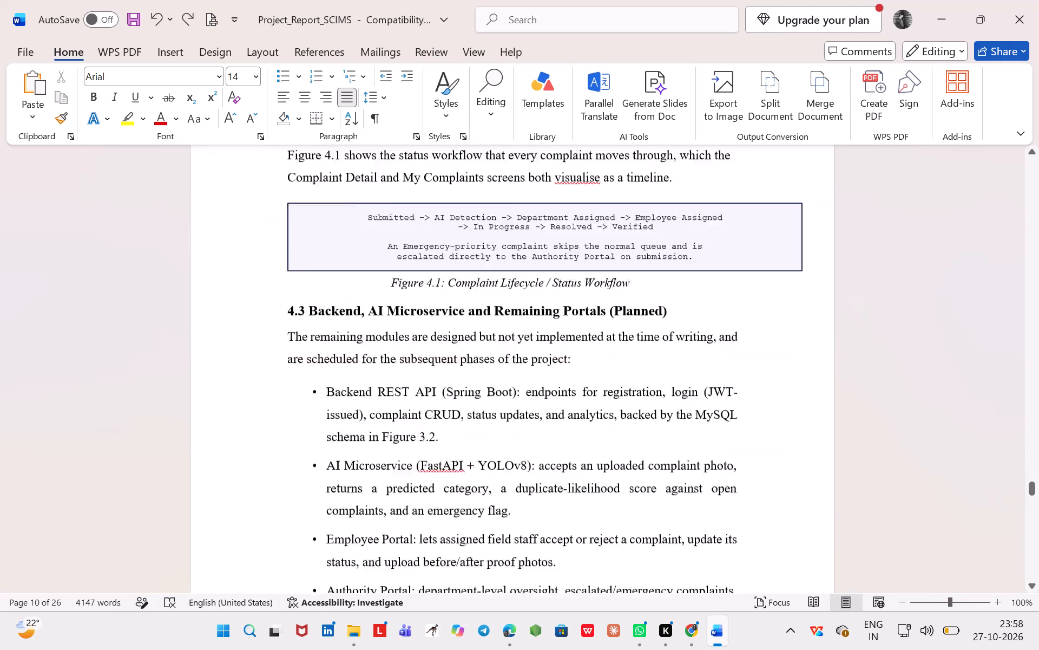
scroll(522, 411, down, 14)
scroll(522, 411, down, 13)
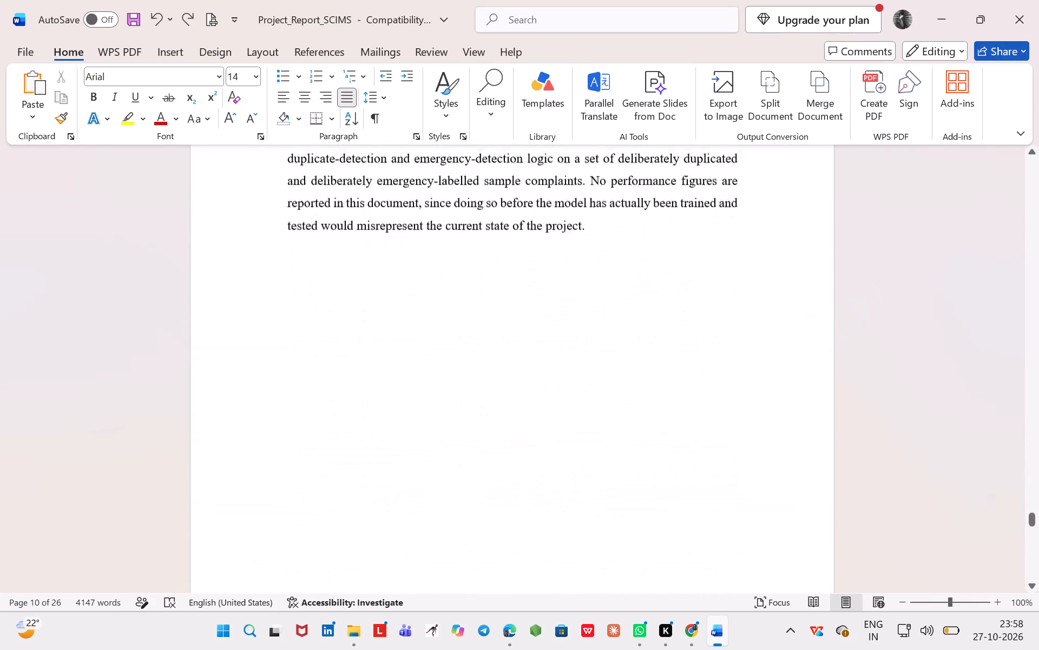
scroll(522, 411, down, 18)
scroll(522, 411, down, 7)
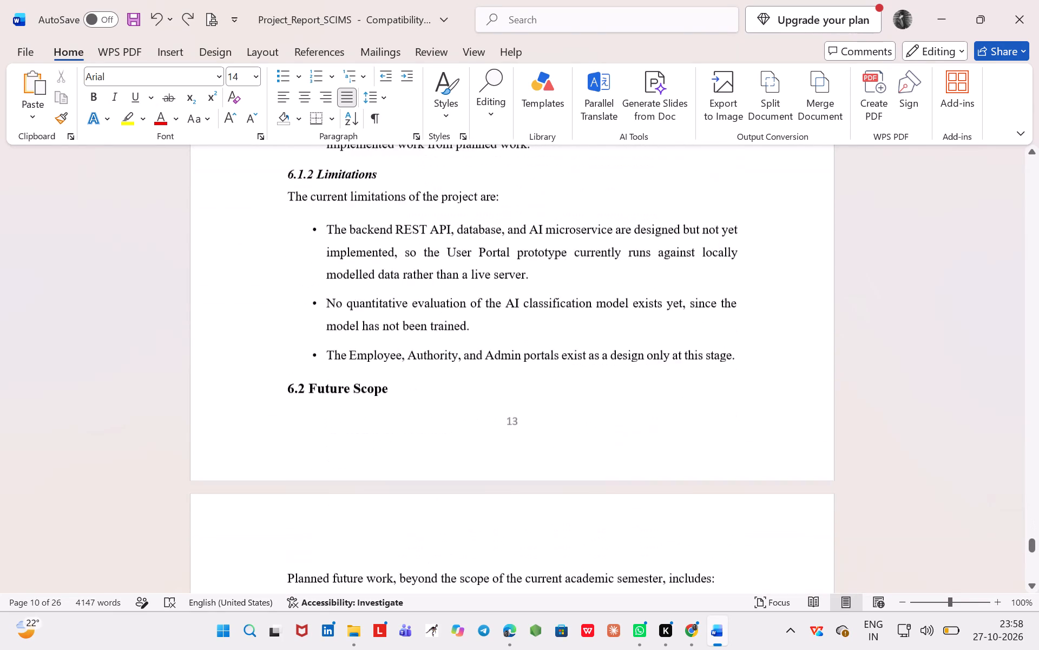
scroll(522, 411, down, 19)
scroll(522, 411, down, 6)
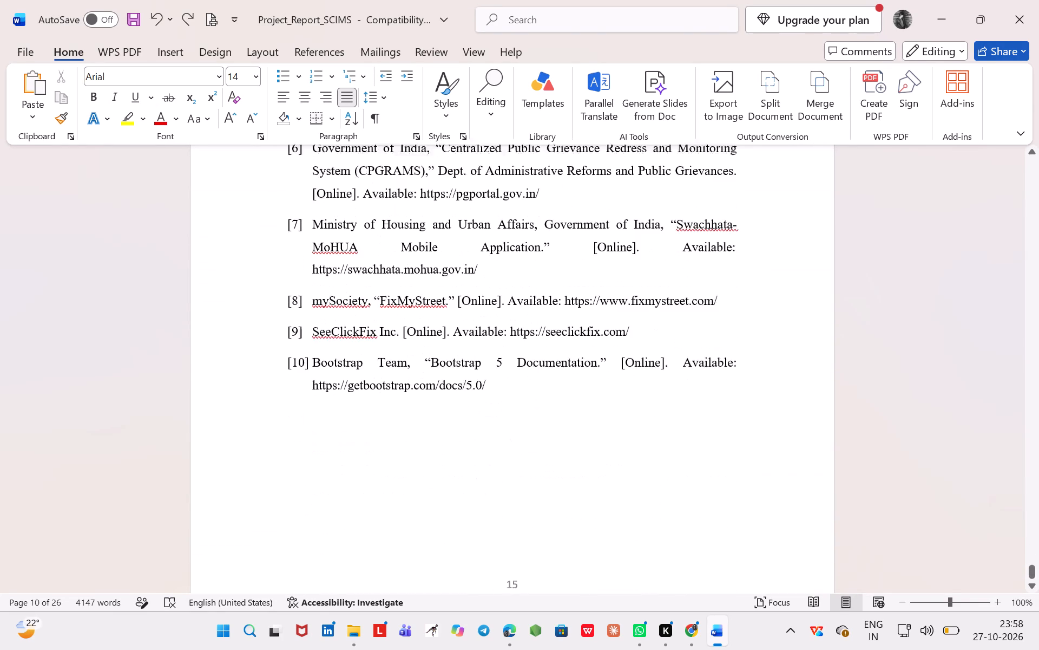
scroll(522, 411, down, 11)
Review the pages back up from the end of the references to section 6.1.2 Limitations.
scroll(522, 411, up, 1)
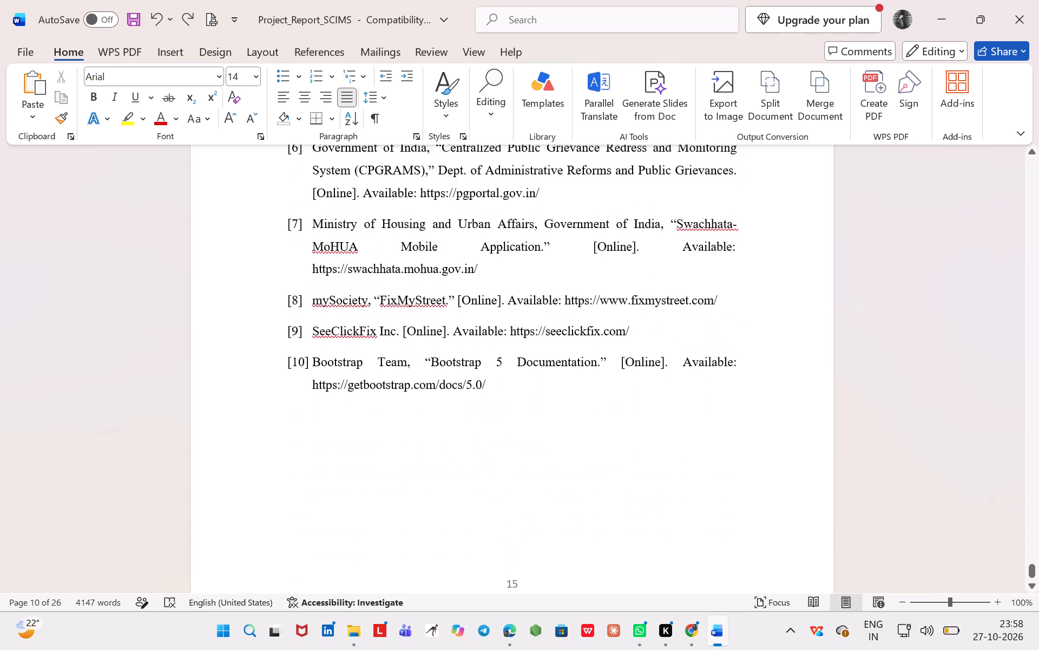
scroll(522, 411, up, 10)
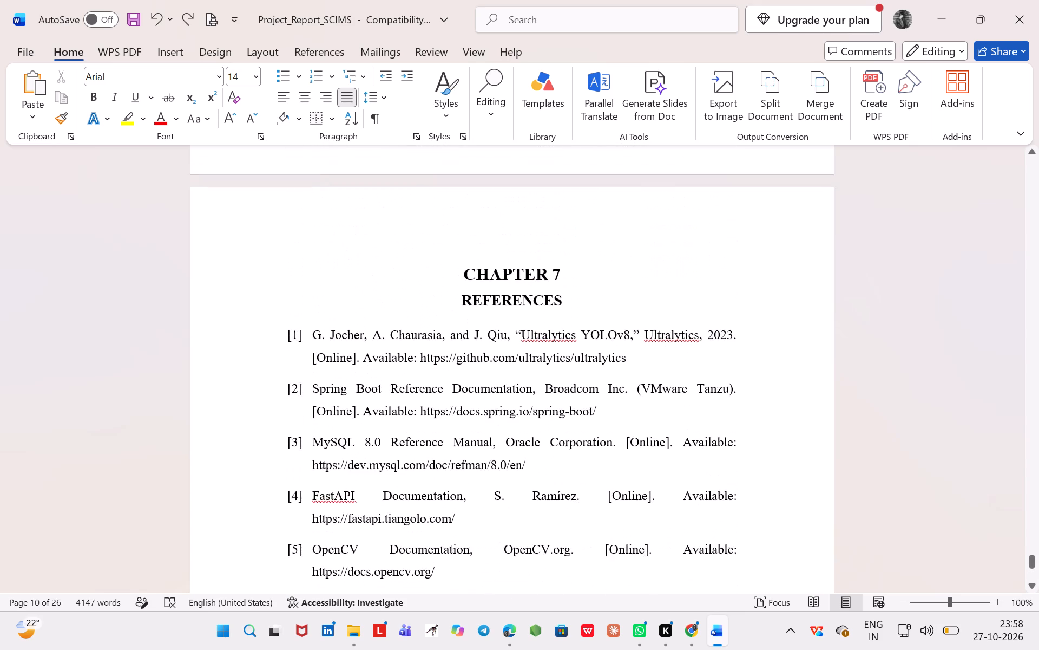
scroll(522, 411, up, 18)
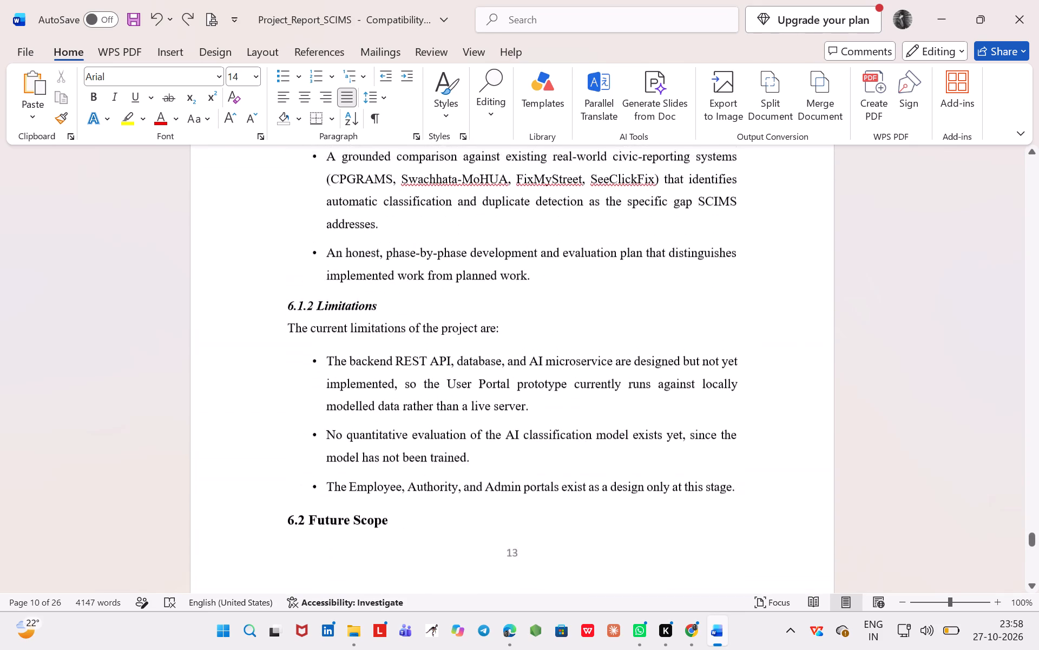
Save the Project_Report_SCIMS document.
scroll(523, 407, up, 14)
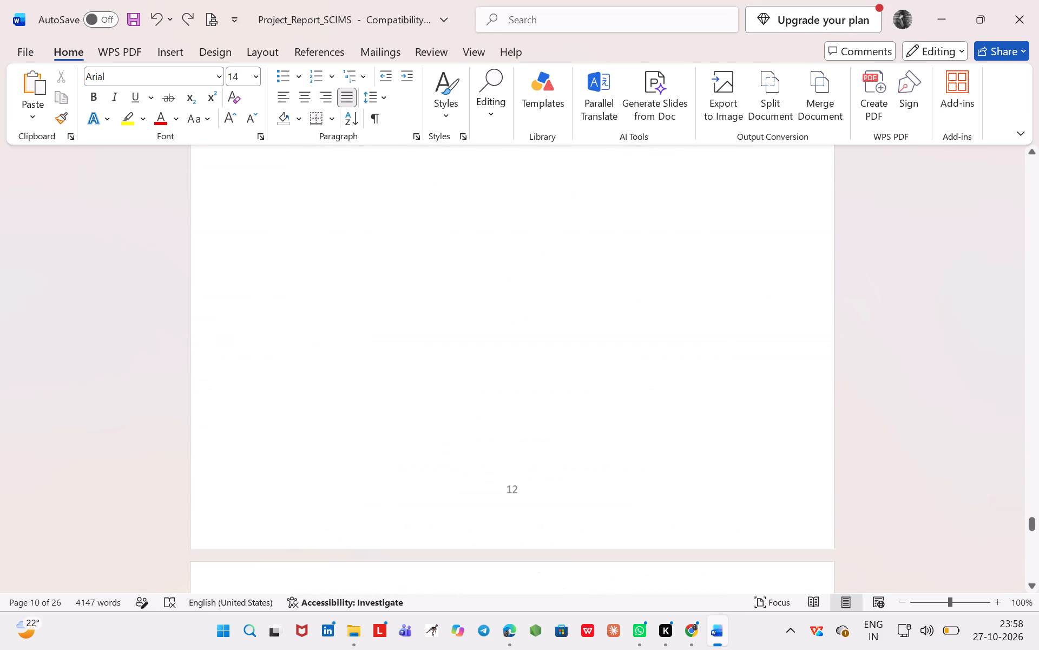
key(ctrl+s)
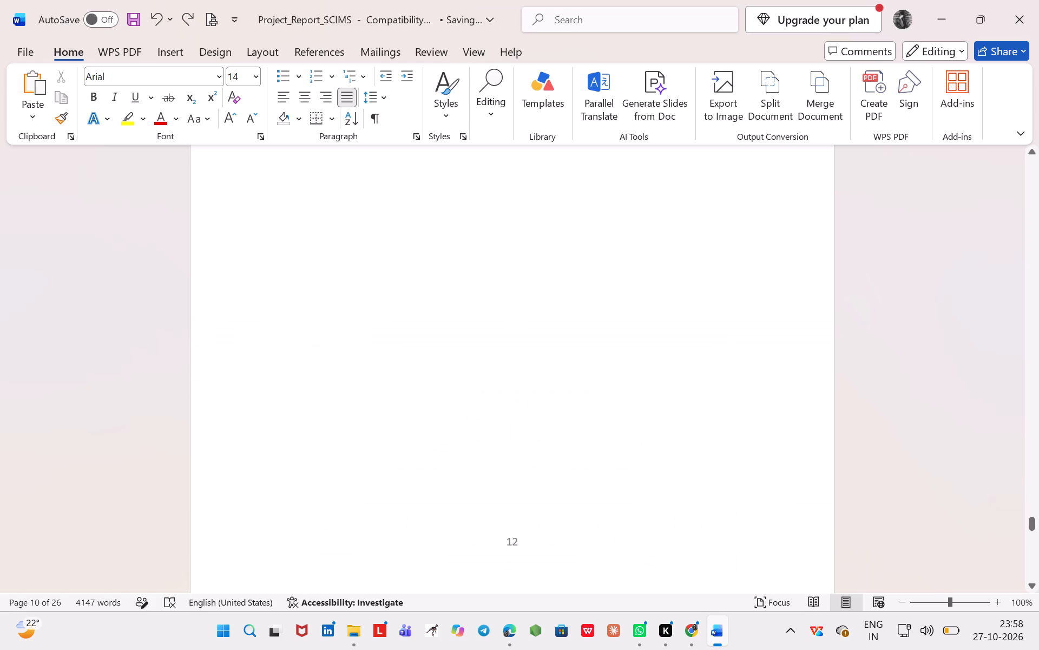
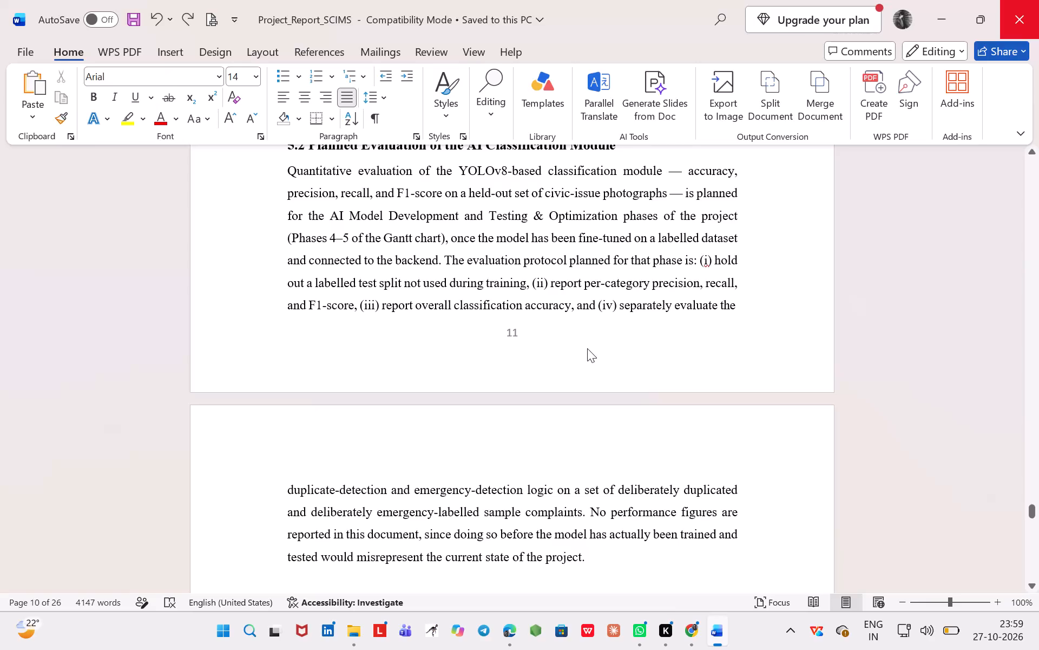
Review the pages back up from section 5.2 through the start of Chapter 5 to the bulleted portal feature list on page 9.
scroll(587, 348, up, 14)
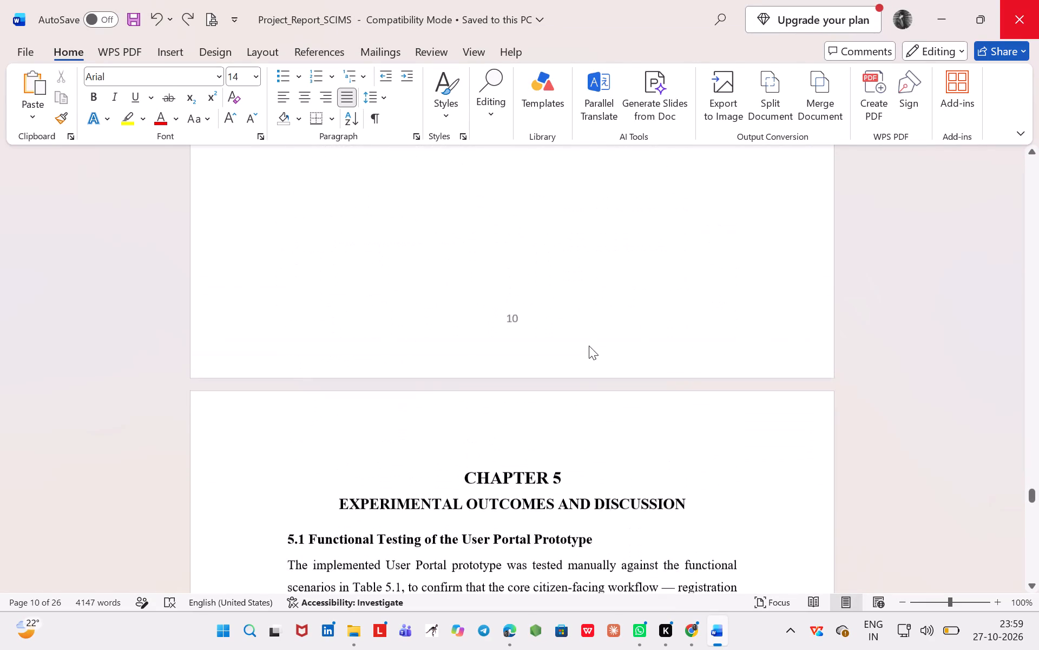
scroll(589, 346, up, 17)
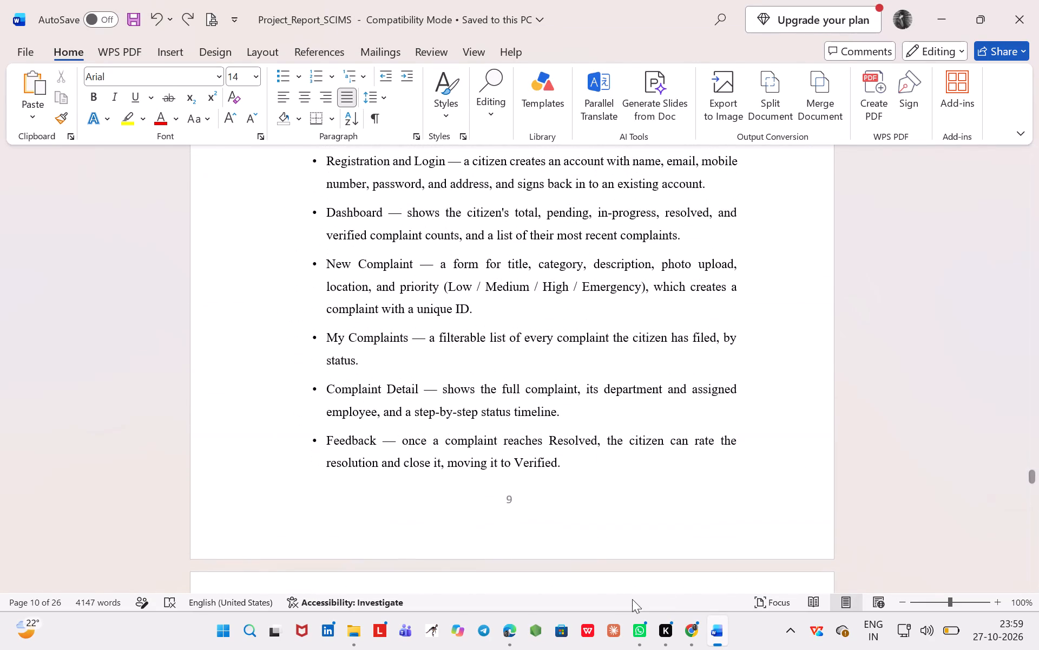
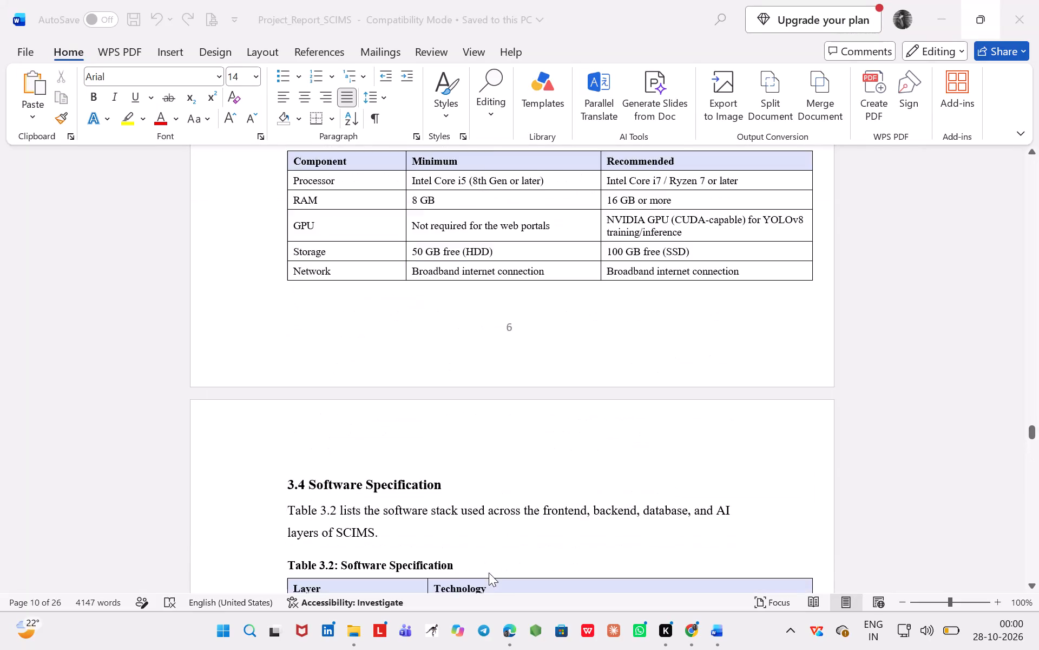
Save the Project_Report_SCIMS document and close it.
scroll(531, 463, up, 10)
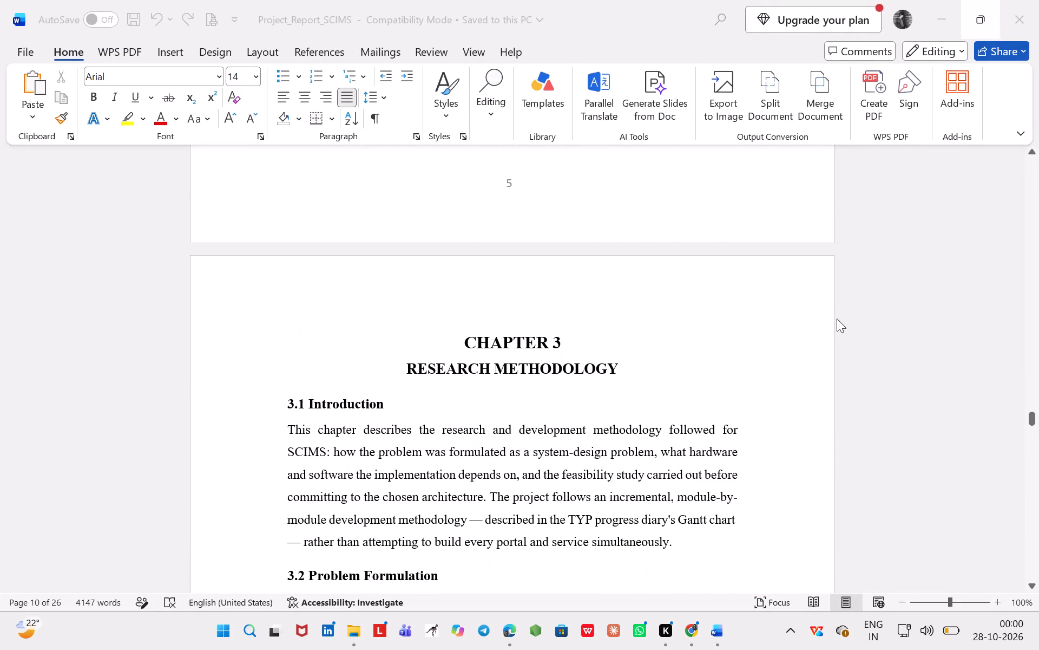
key(ctrl+s)
key(ctrl+s)
key(ctrl+s)
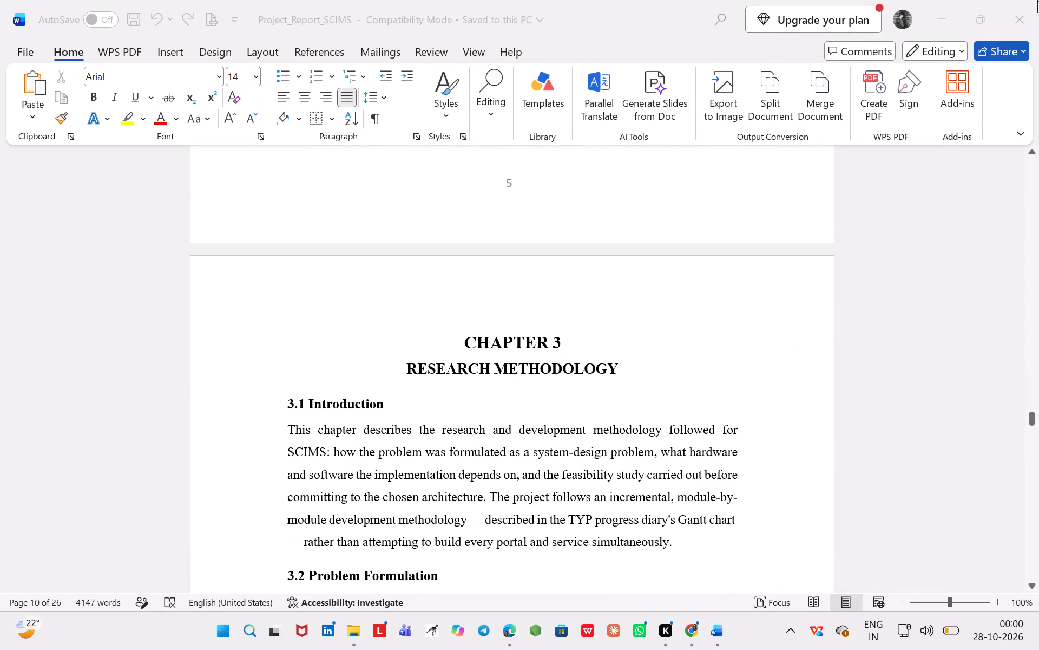
click(1037, 0)
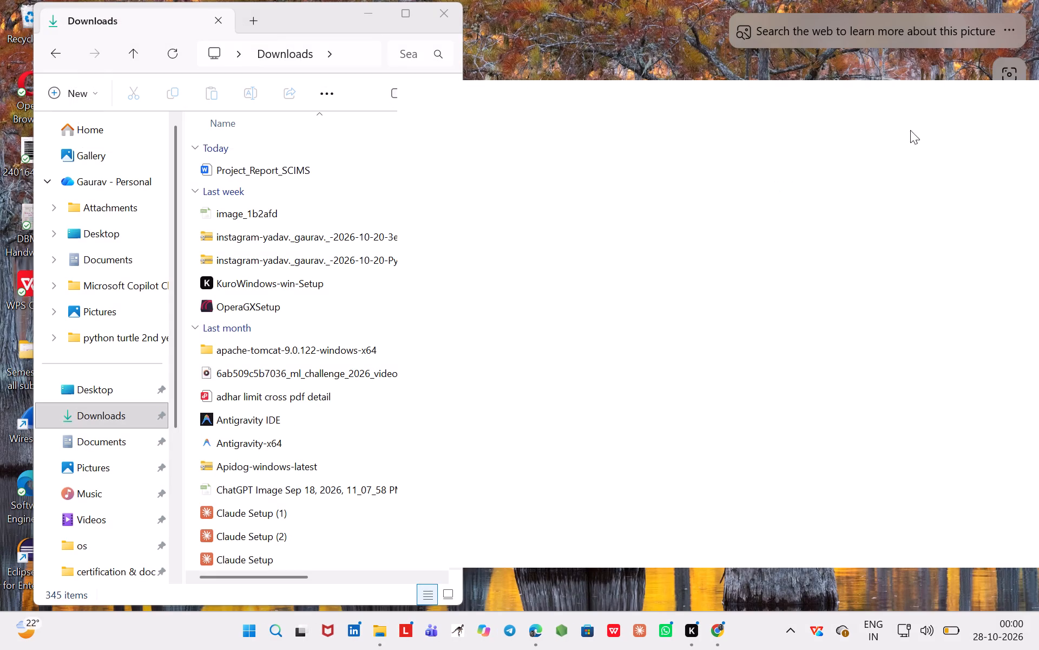